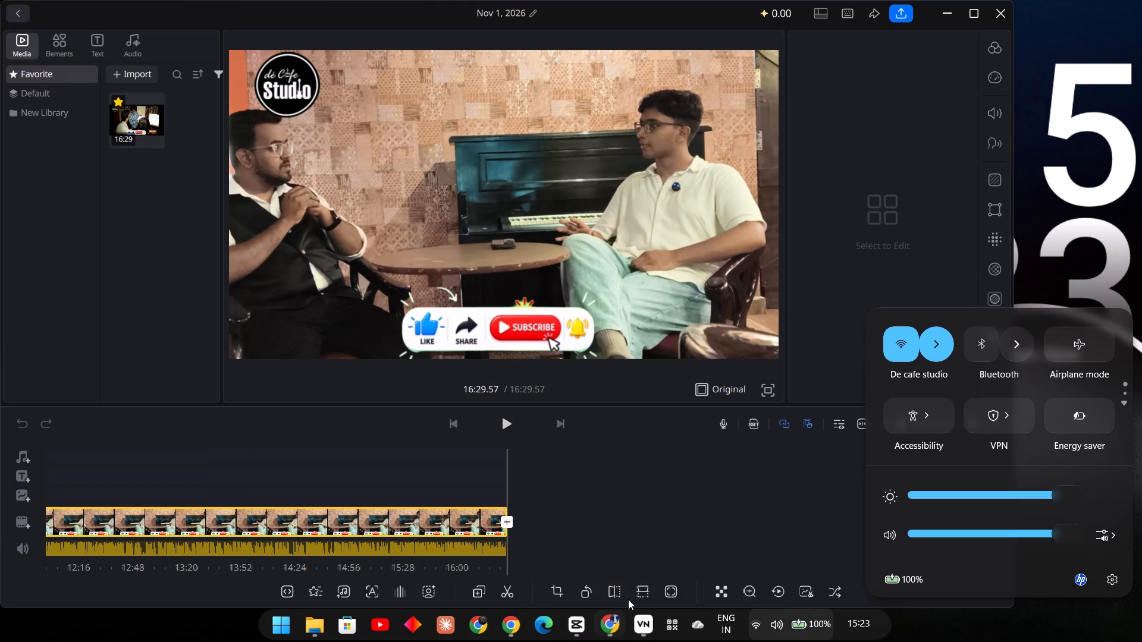
Switch to Chrome and review the video upload's Details form in YouTube Studio down to the Audience section.
{"action": "left_click", "coordinate": [616, 627]}
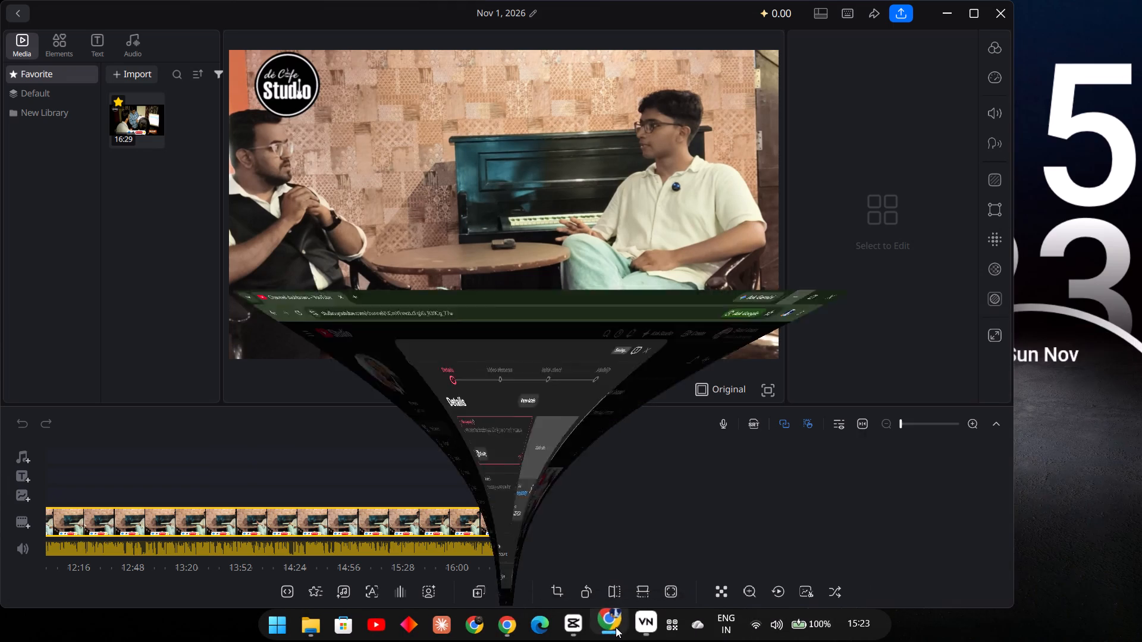
{"action": "scroll", "coordinate": [521, 321], "scroll_direction": "down", "scroll_amount": 5}
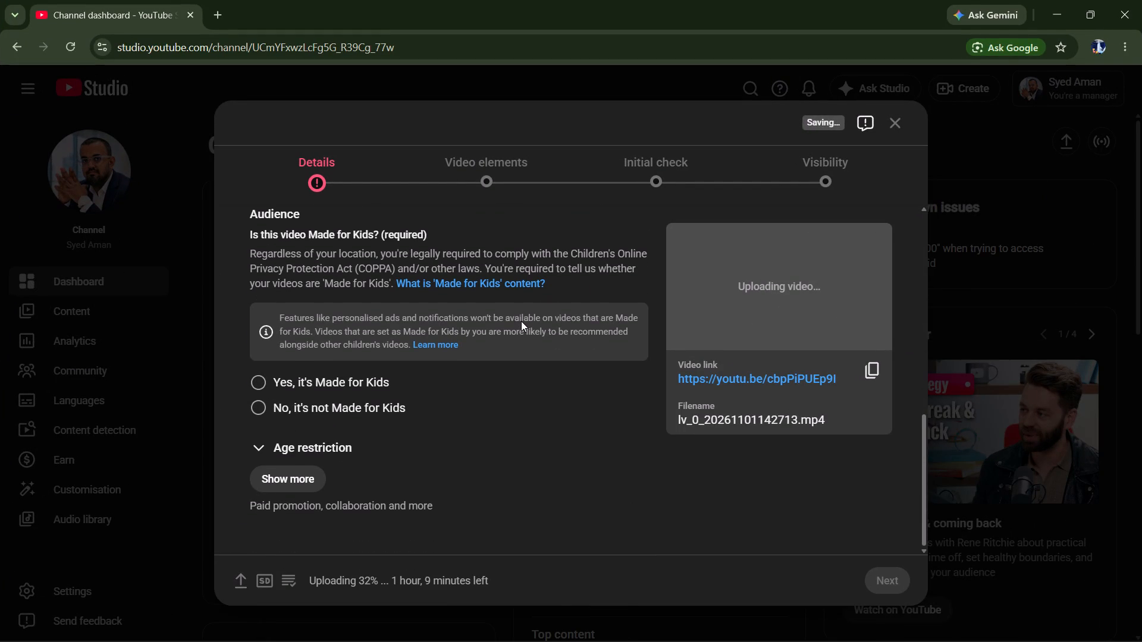
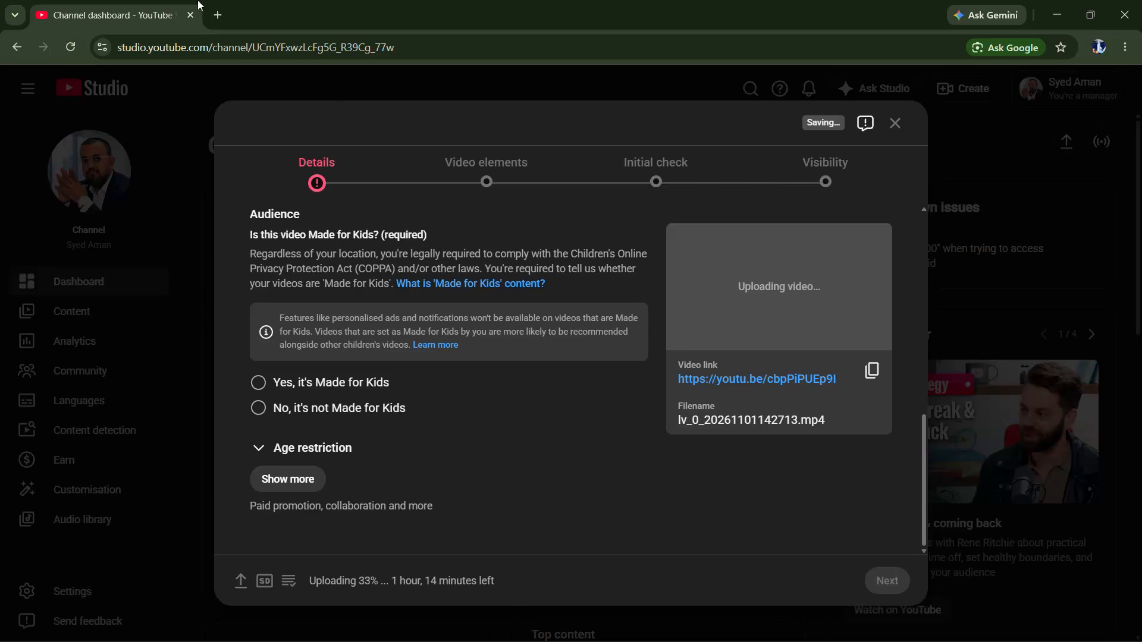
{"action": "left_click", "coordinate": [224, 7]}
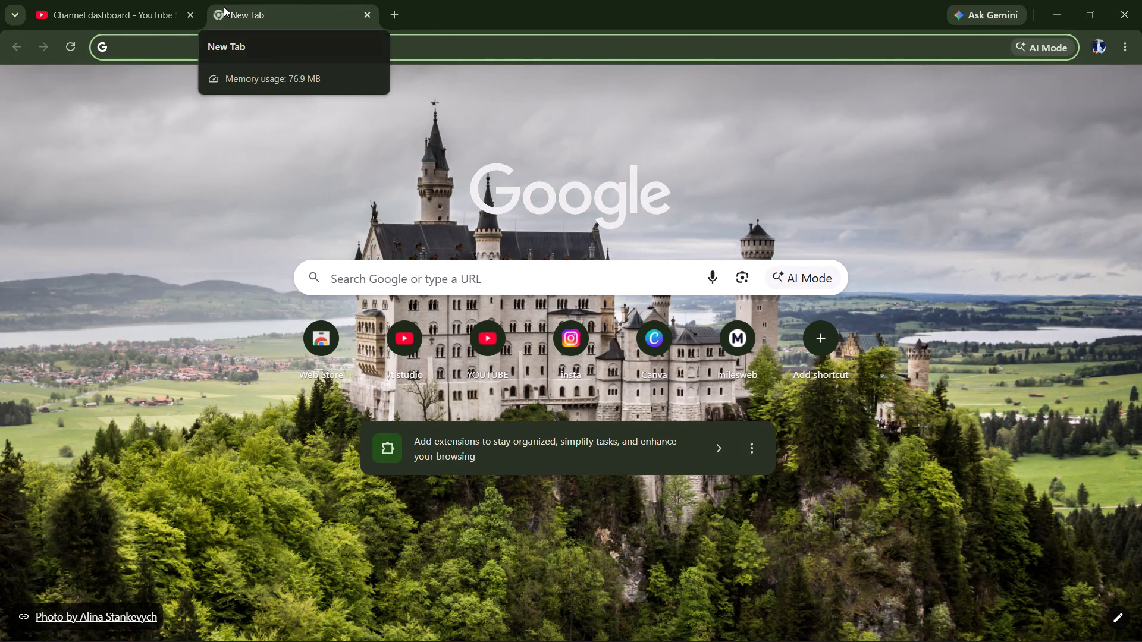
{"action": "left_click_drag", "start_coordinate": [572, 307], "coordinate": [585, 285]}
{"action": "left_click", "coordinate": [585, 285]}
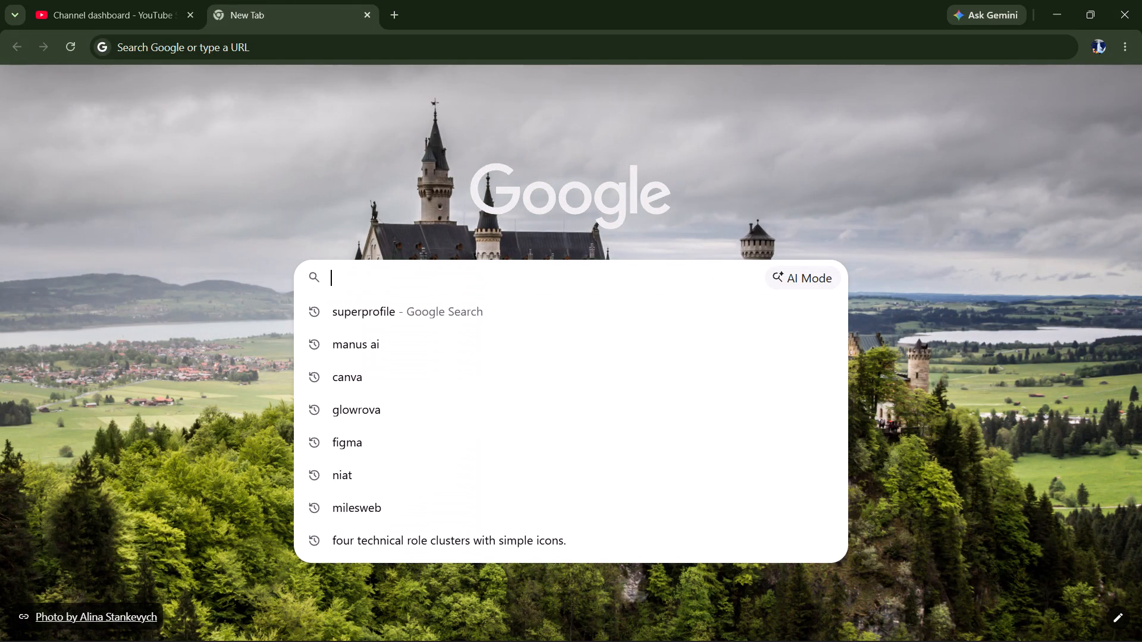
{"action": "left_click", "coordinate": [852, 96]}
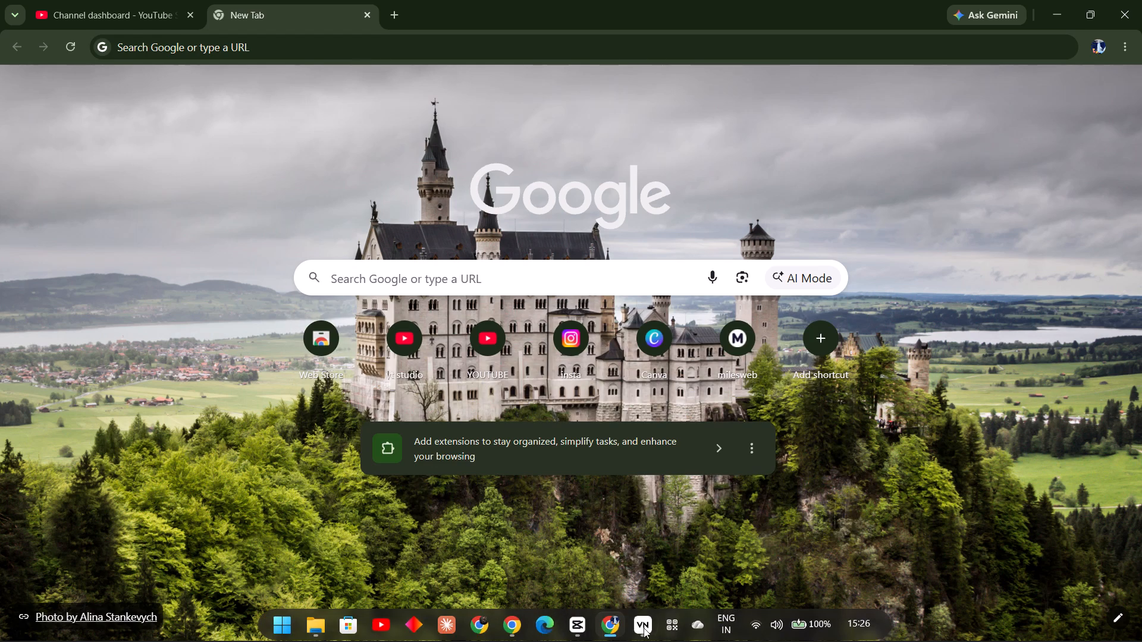
Switch to the other Chrome window, which holds the shared Hassaan Drive folder, and open a new tab there.
{"action": "left_click", "coordinate": [511, 616]}
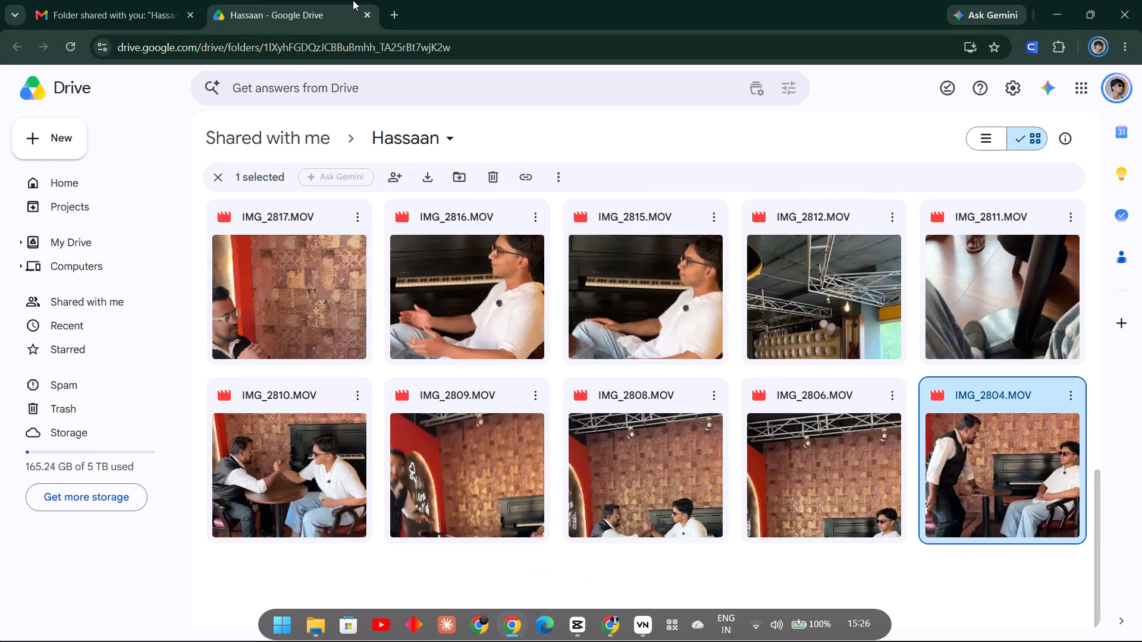
{"action": "left_click", "coordinate": [390, 21]}
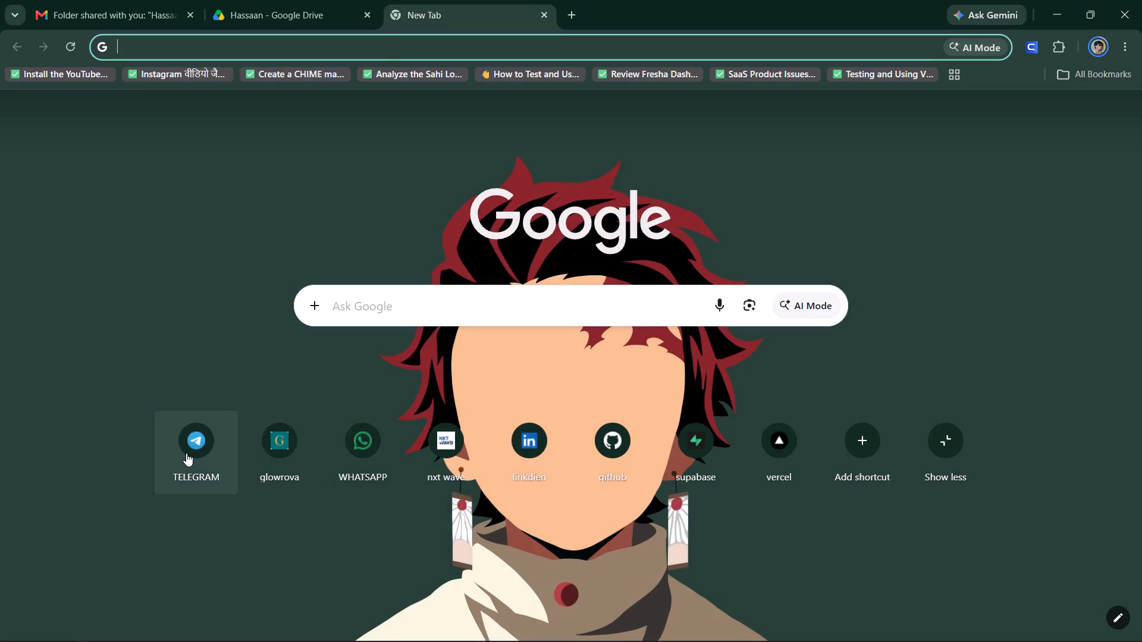
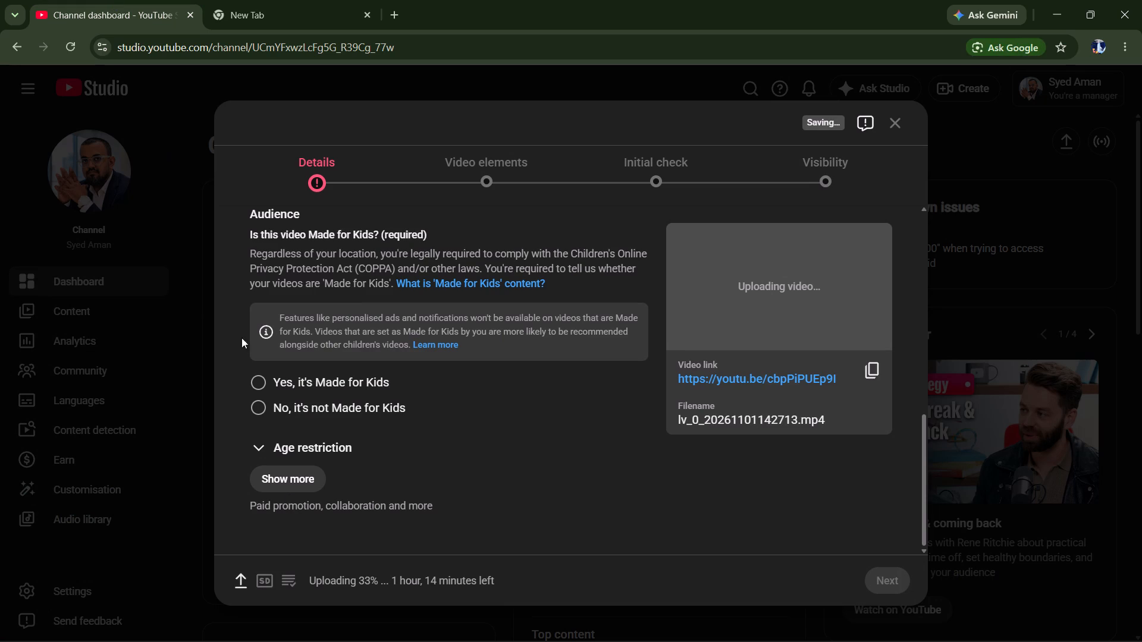
{"action": "scroll", "coordinate": [589, 386], "scroll_direction": "up", "scroll_amount": 5}
{"action": "scroll", "coordinate": [589, 386], "scroll_direction": "down", "scroll_amount": 3}
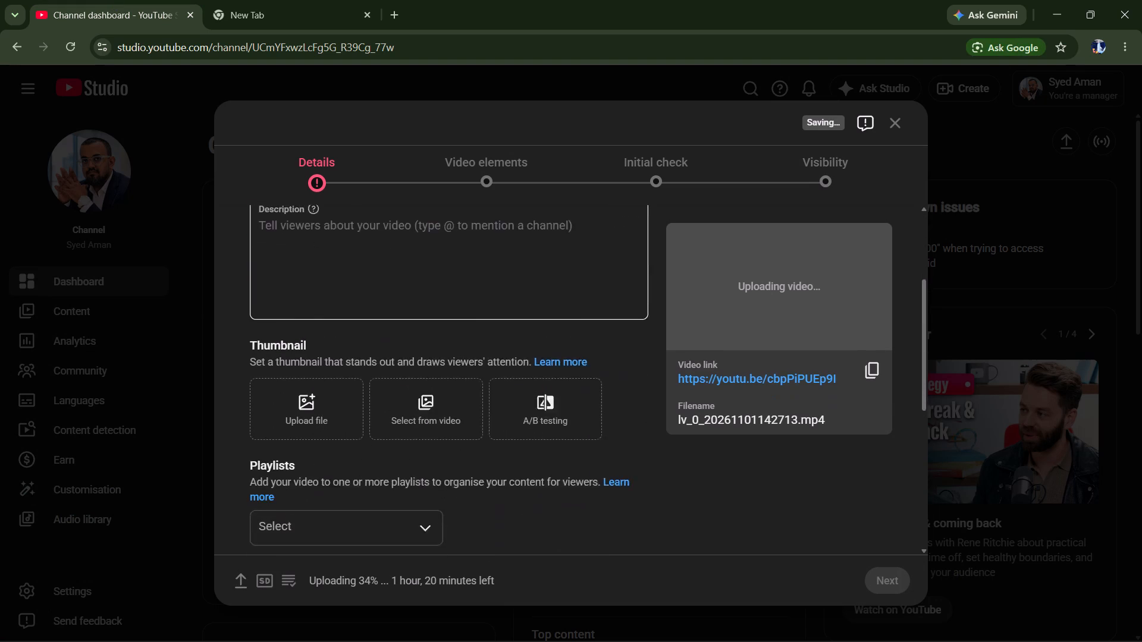
{"action": "scroll", "coordinate": [589, 386], "scroll_direction": "down", "scroll_amount": 2}
{"action": "left_click", "coordinate": [281, 311]}
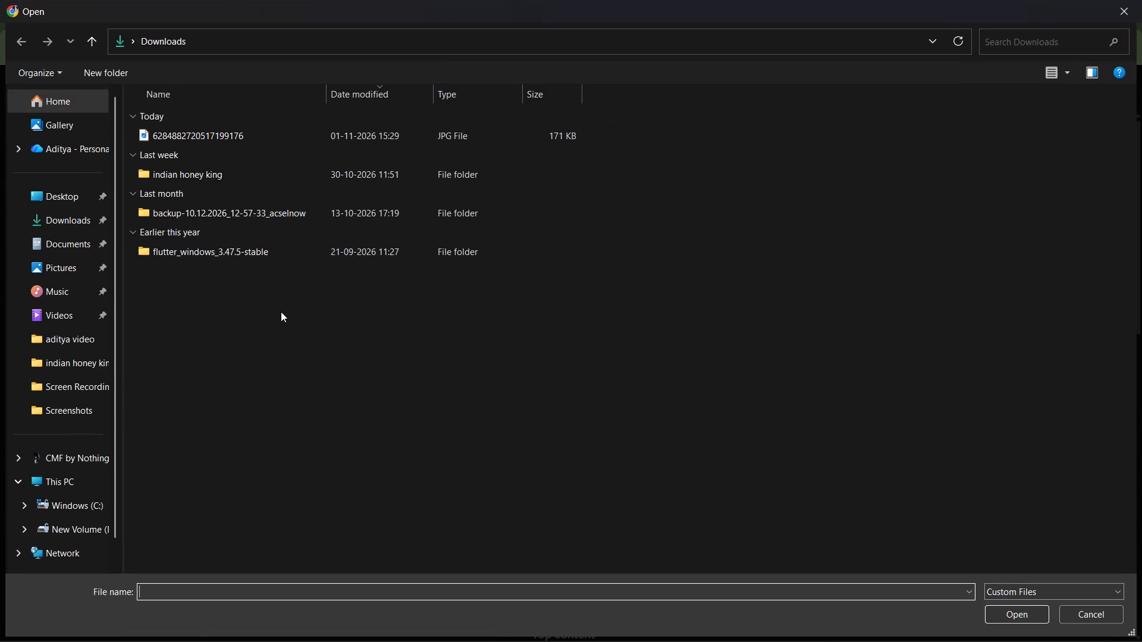
{"action": "double_click", "coordinate": [189, 133]}
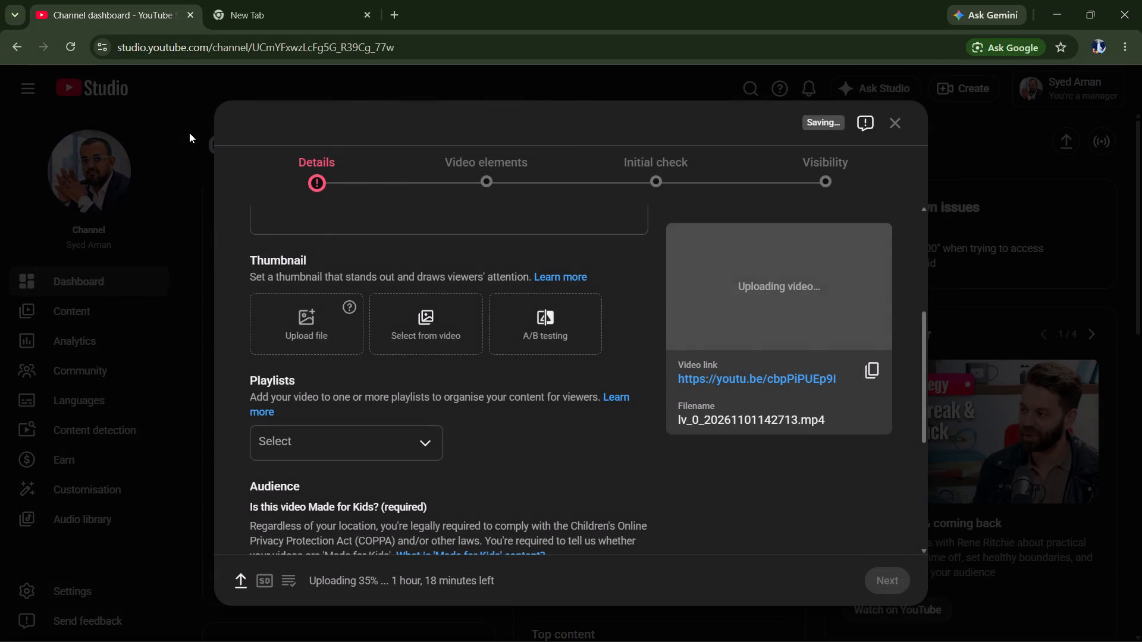
Set the video's audience to "No, it's not Made for Kids".
{"action": "scroll", "coordinate": [481, 380], "scroll_direction": "up", "scroll_amount": 2}
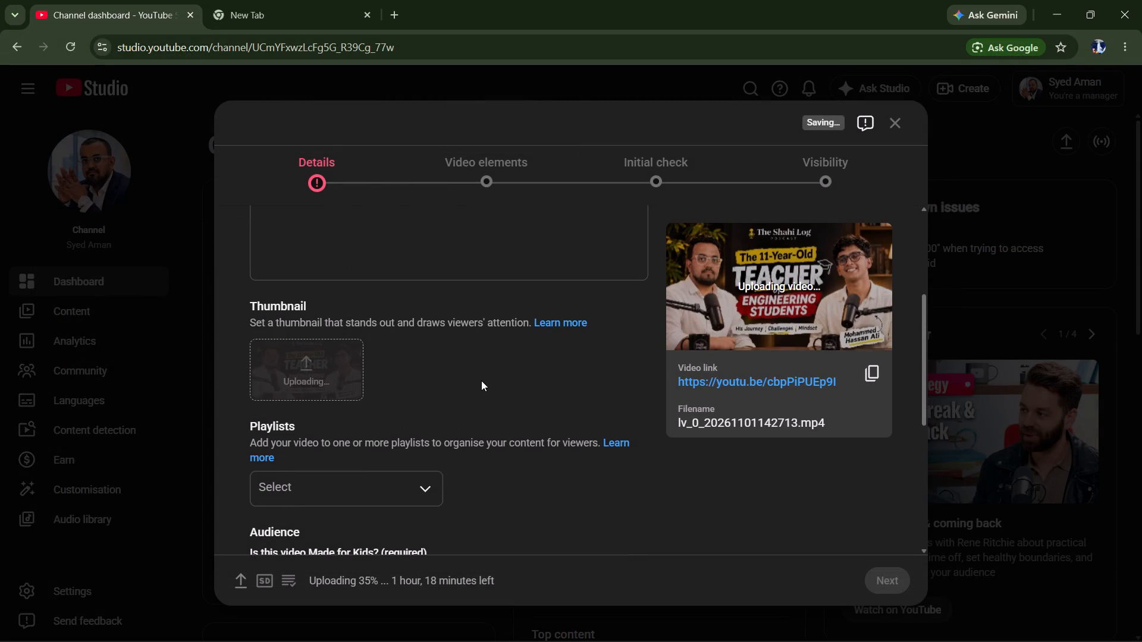
{"action": "scroll", "coordinate": [481, 380], "scroll_direction": "up", "scroll_amount": 2}
{"action": "scroll", "coordinate": [481, 380], "scroll_direction": "down", "scroll_amount": 7}
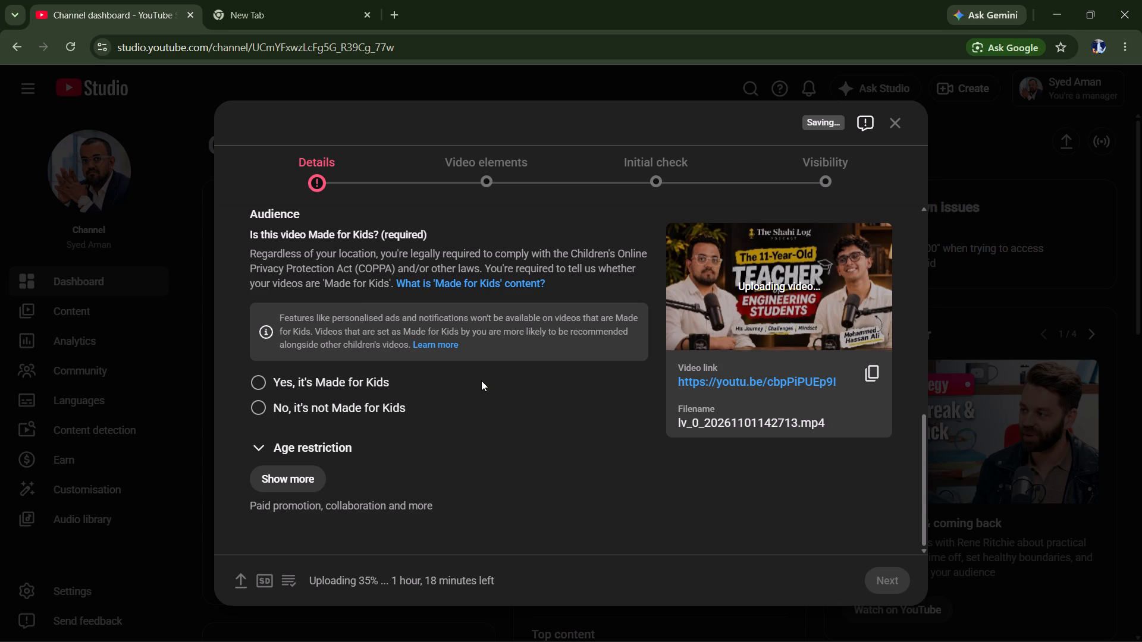
{"action": "left_click", "coordinate": [386, 407]}
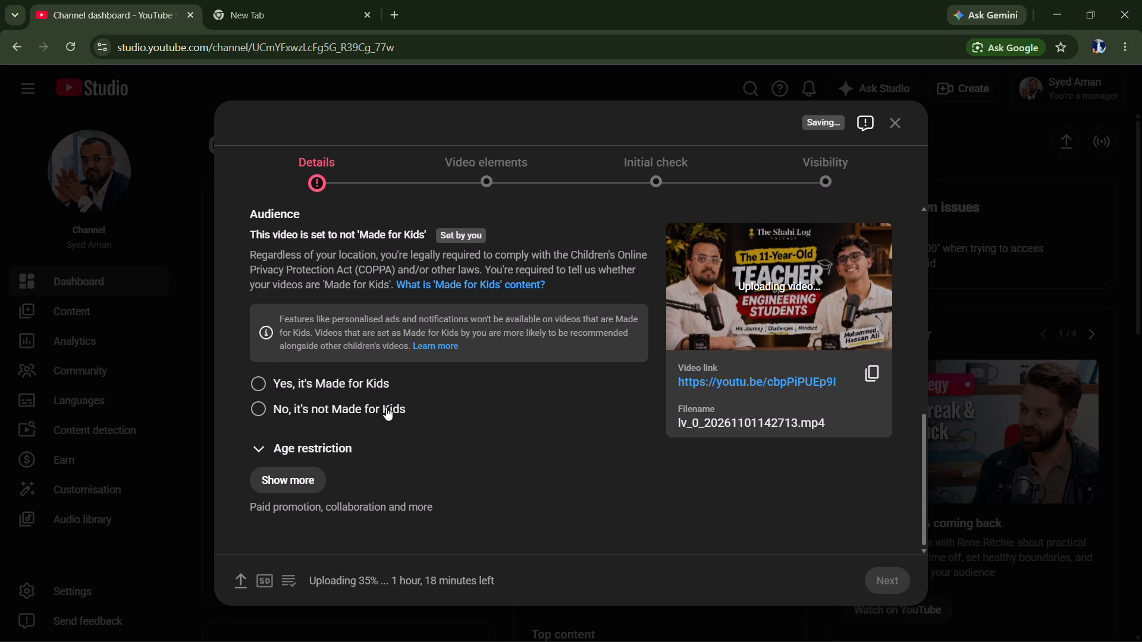
{"action": "scroll", "coordinate": [386, 407], "scroll_direction": "up", "scroll_amount": 7}
{"action": "scroll", "coordinate": [386, 407], "scroll_direction": "down", "scroll_amount": 1}
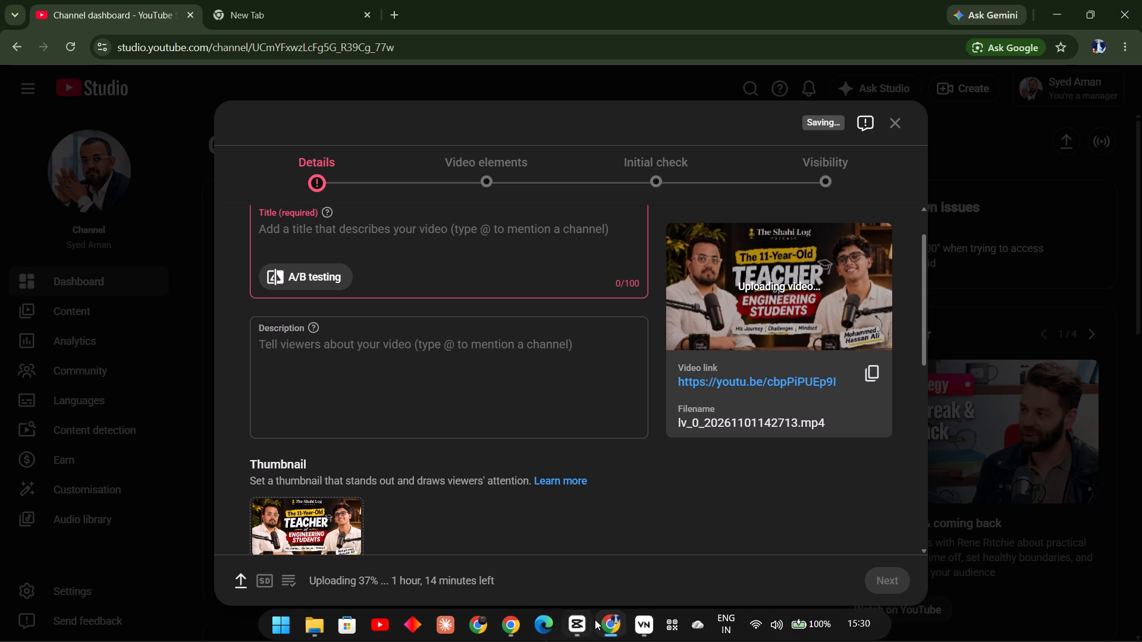
{"action": "left_click", "coordinate": [498, 623]}
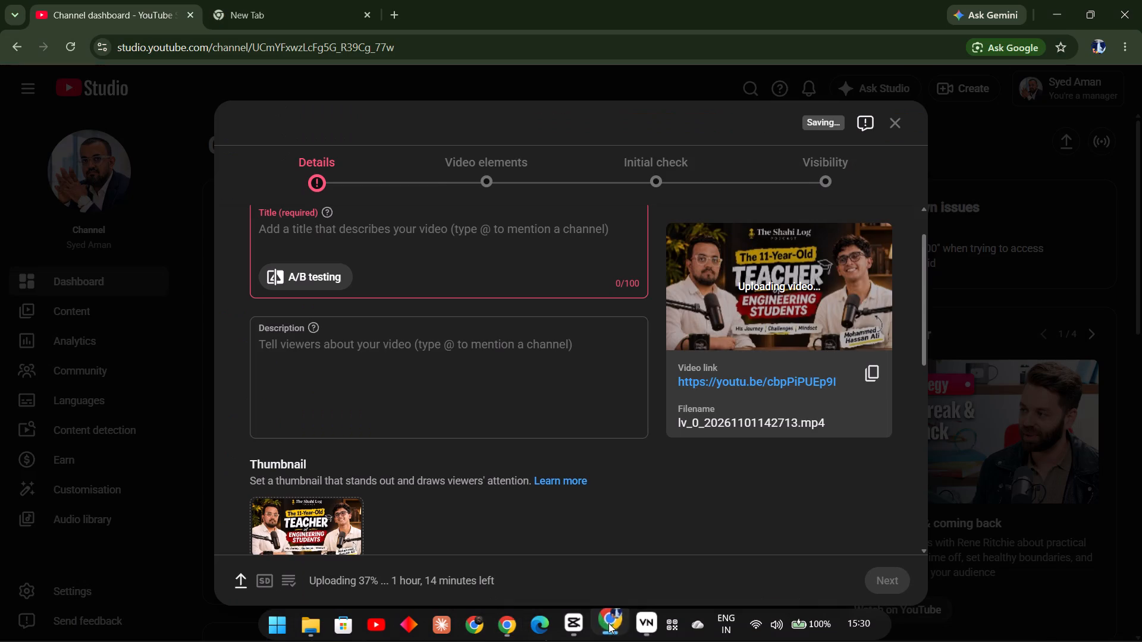
{"action": "left_click", "coordinate": [422, 246]}
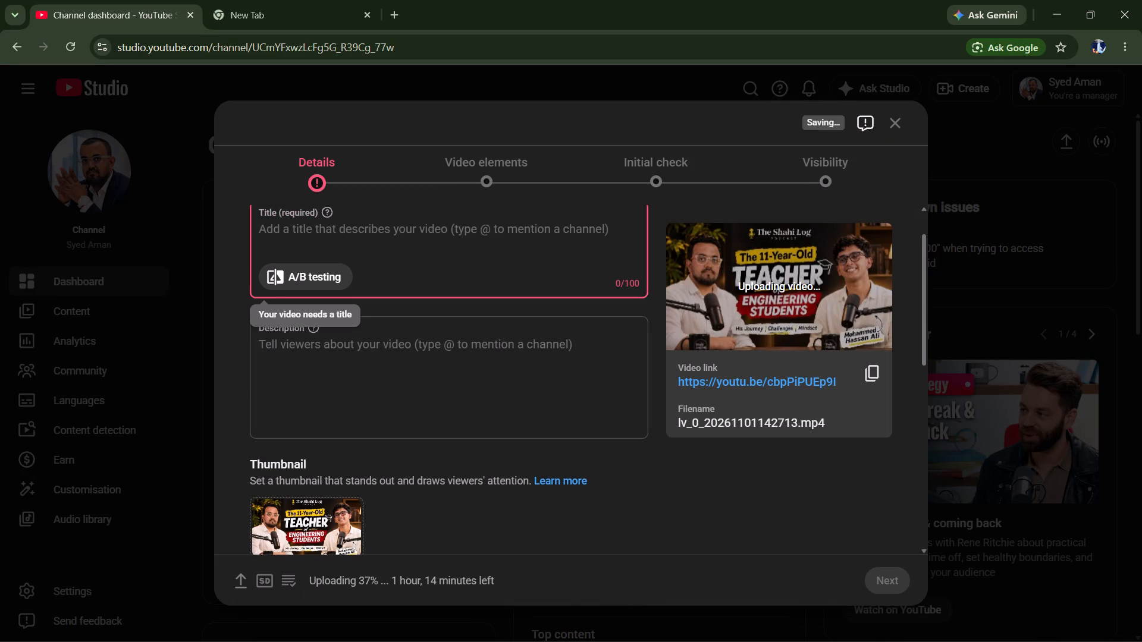
{"action": "key", "text": "ctrl+v"}
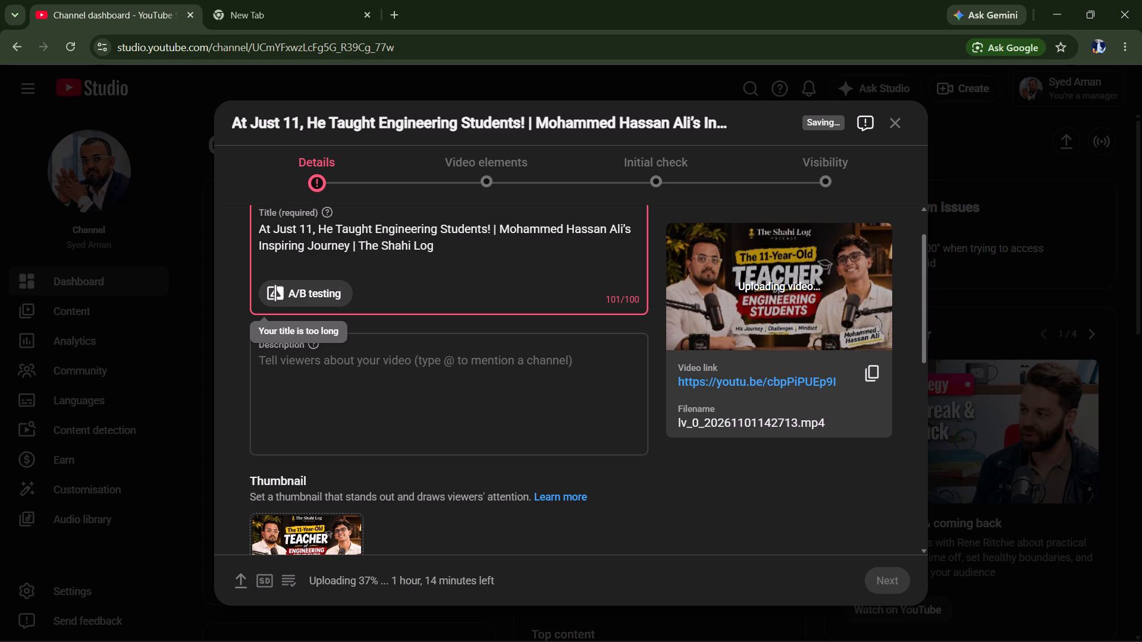
Shorten the video title by removing the comma after "At Just 11", leaving a single space before "He".
{"action": "scroll", "coordinate": [462, 250], "scroll_direction": "up", "scroll_amount": 1}
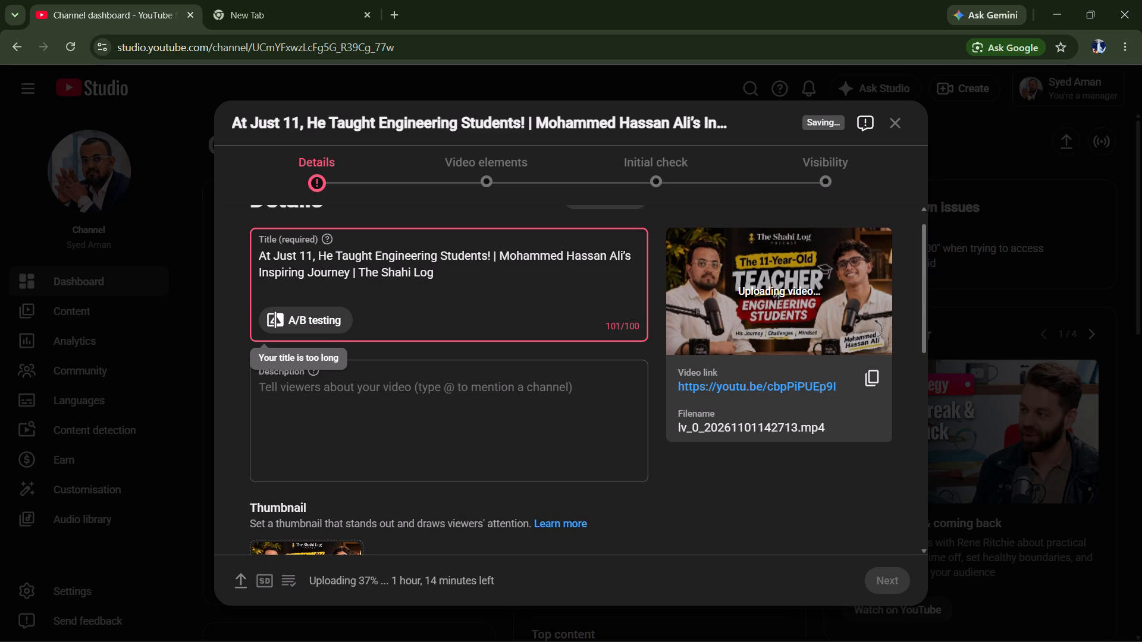
{"action": "left_click", "coordinate": [317, 257]}
{"action": "key", "text": "backslash"}
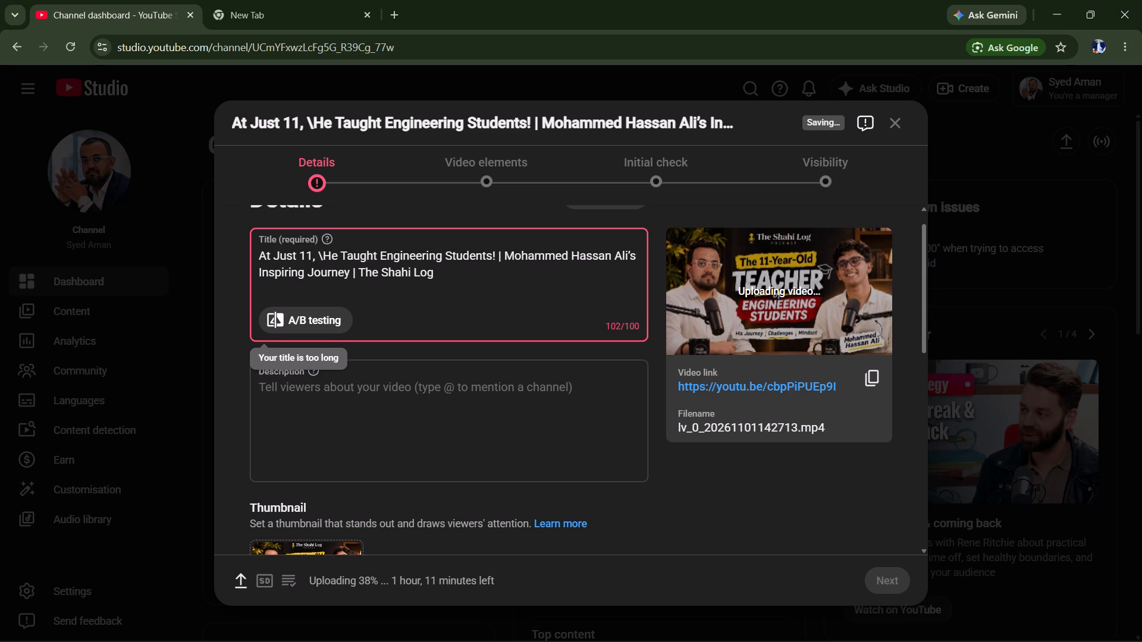
{"action": "key", "text": "BackSpace"}
{"action": "key", "text": "BackSpace"}
{"action": "key", "text": "BackSpace"}
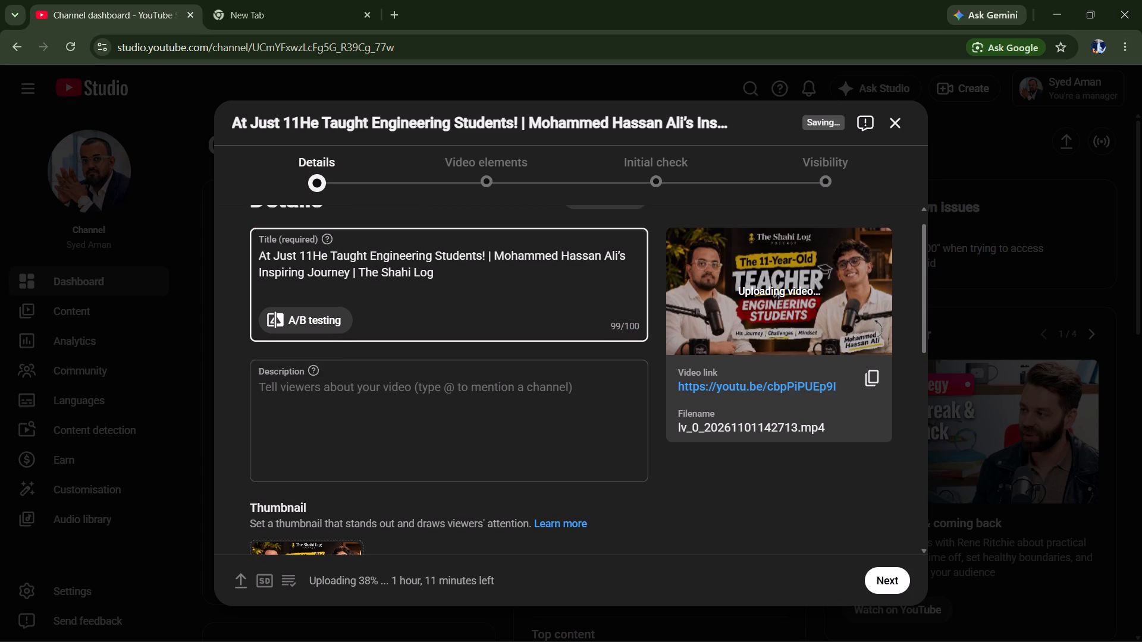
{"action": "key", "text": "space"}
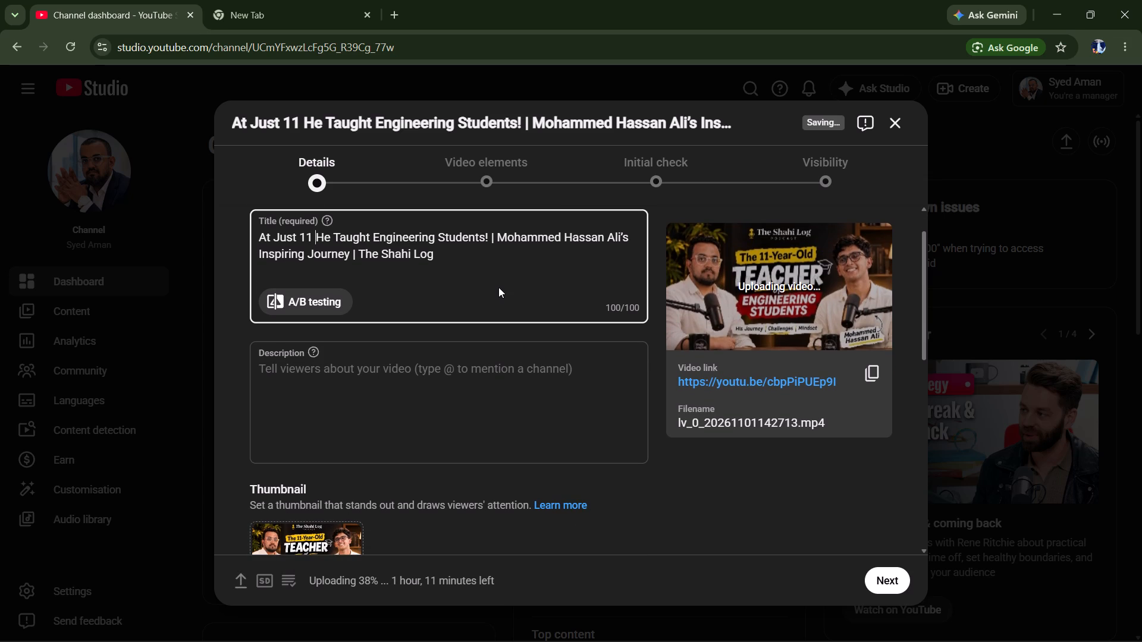
{"action": "scroll", "coordinate": [498, 287], "scroll_direction": "down", "scroll_amount": 1}
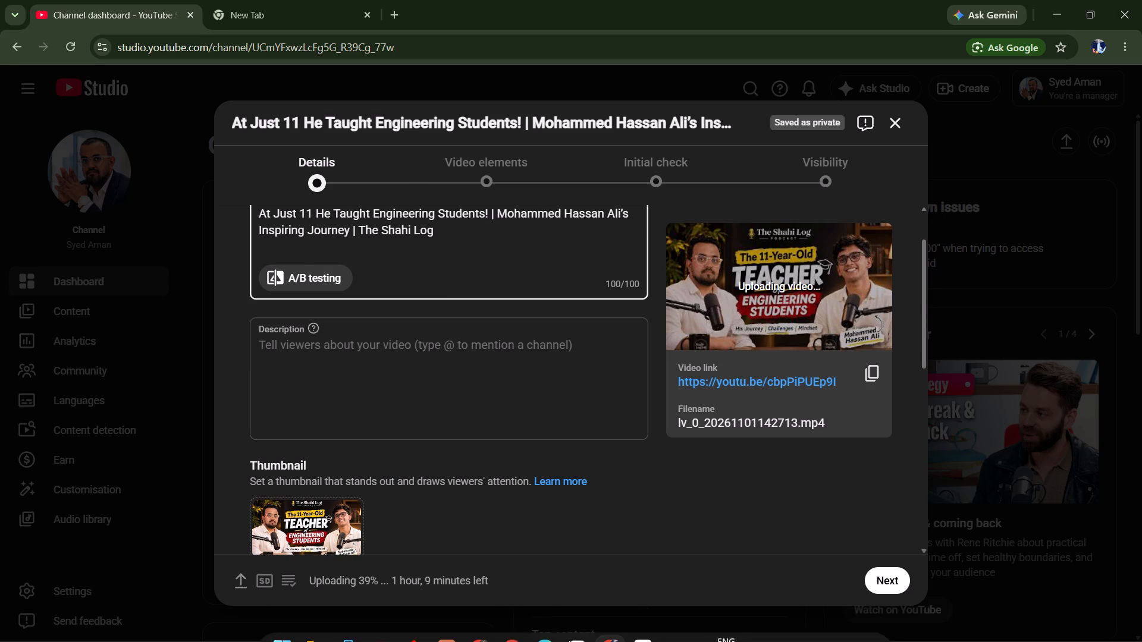
{"action": "left_click", "coordinate": [518, 628]}
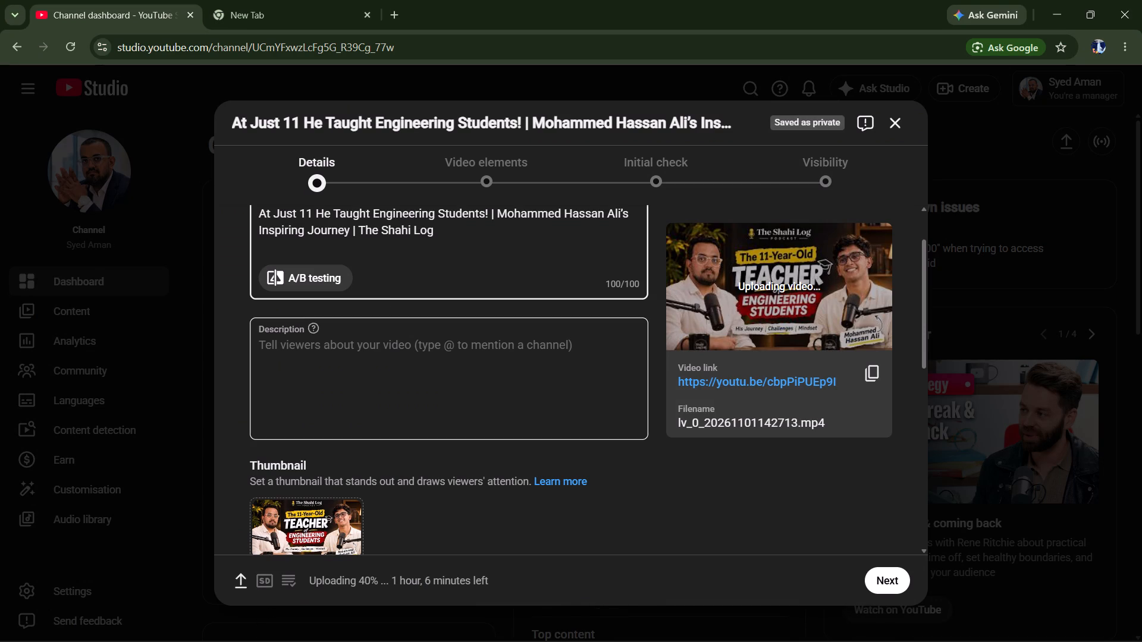
{"action": "key", "text": "ctrl+v"}
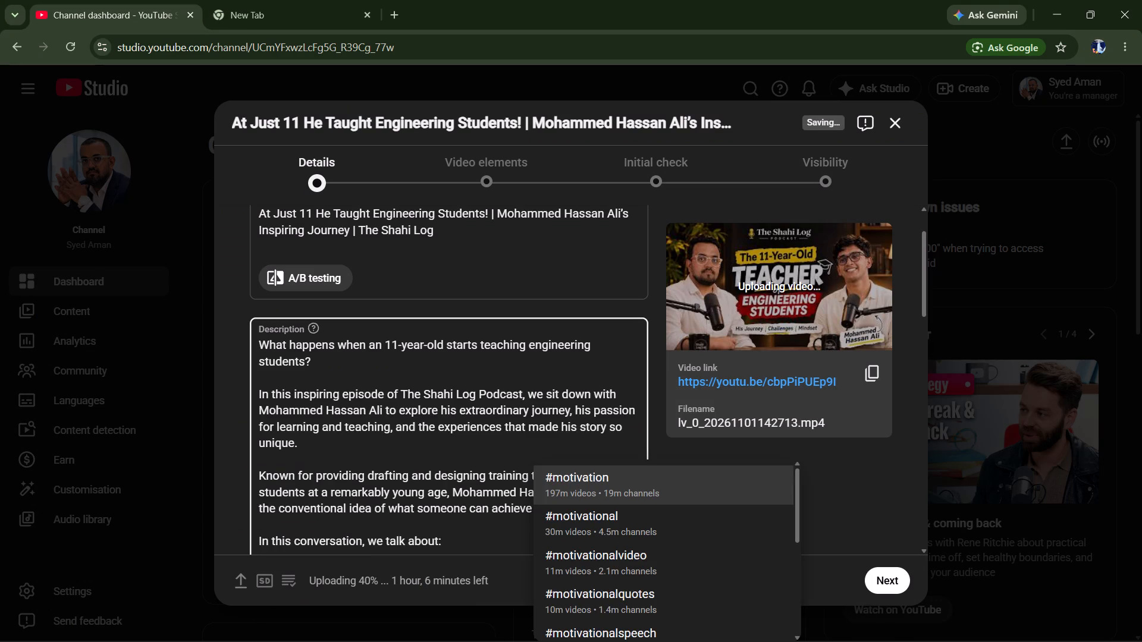
Remove the possessive "'s" after the guest's name in the video title, just before "Inspiring Journey".
{"action": "left_click", "coordinate": [632, 215]}
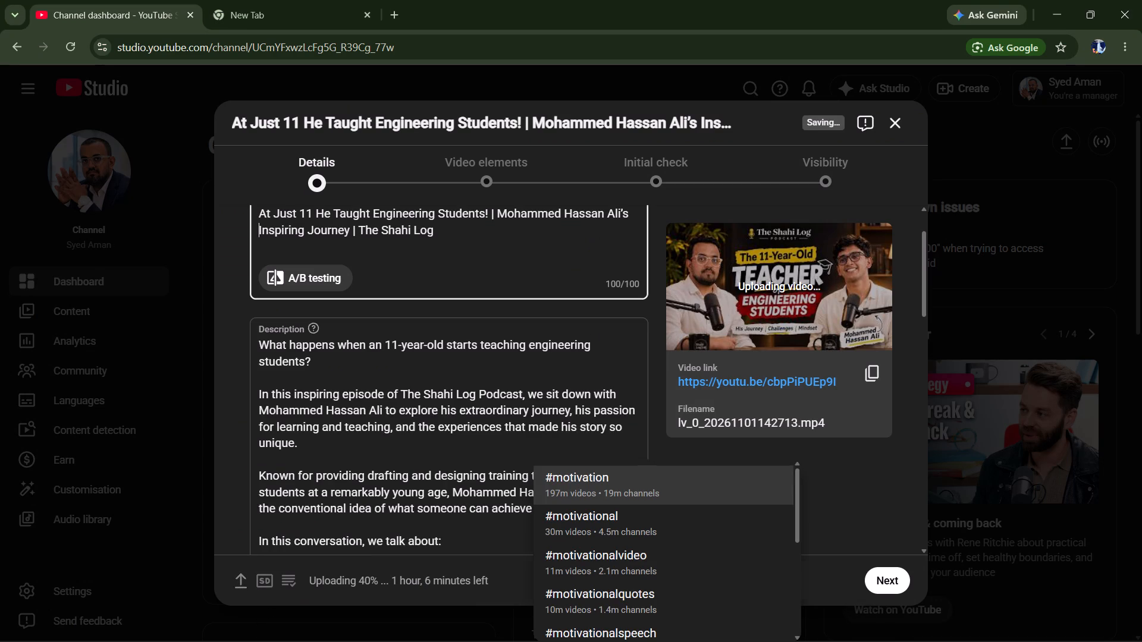
{"action": "left_click", "coordinate": [632, 215]}
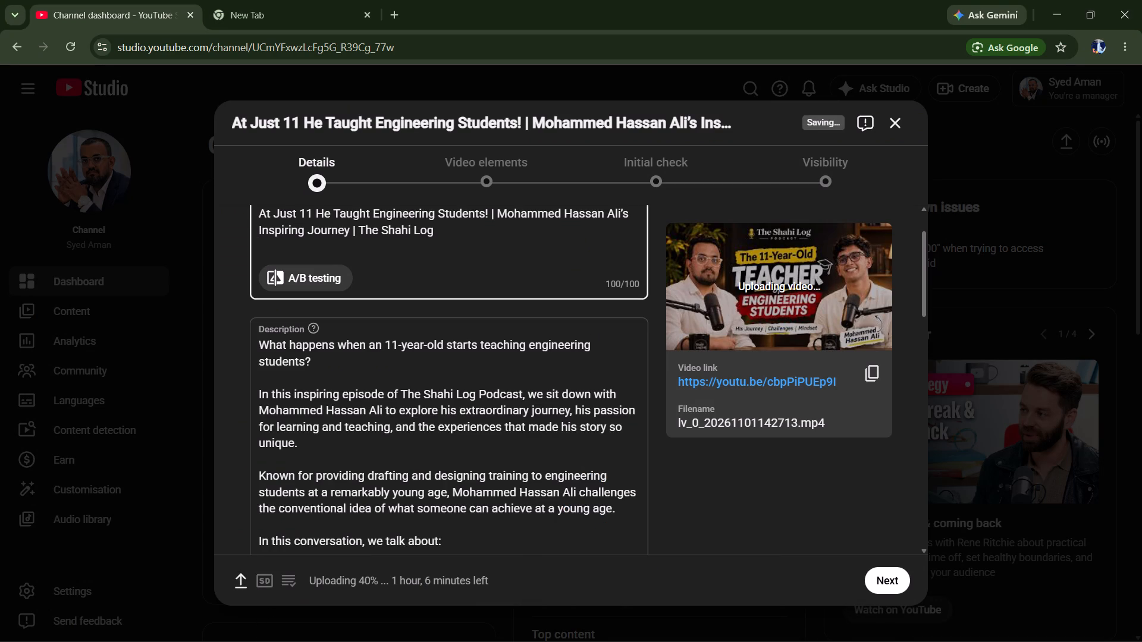
{"action": "left_click", "coordinate": [630, 215]}
{"action": "key", "text": "BackSpace"}
{"action": "key", "text": "BackSpace"}
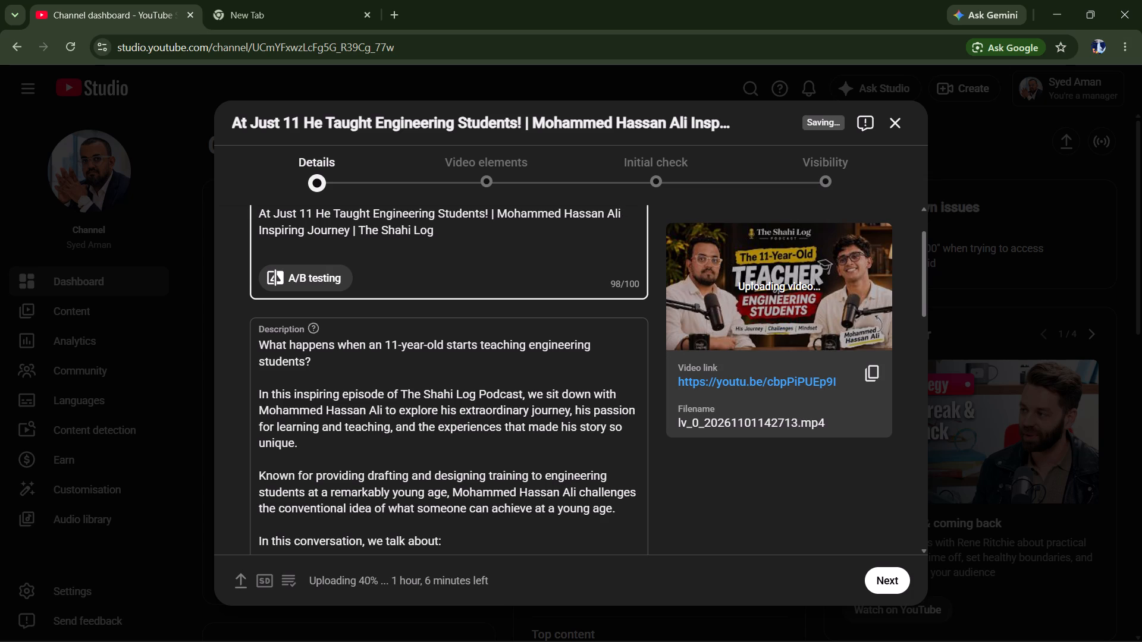
Edit the start of the video title to read "At Just 11, He Taught Engineering Students |", with the comma and without the exclamation mark.
{"action": "left_click", "coordinate": [314, 219]}
{"action": "key", "text": "comma"}
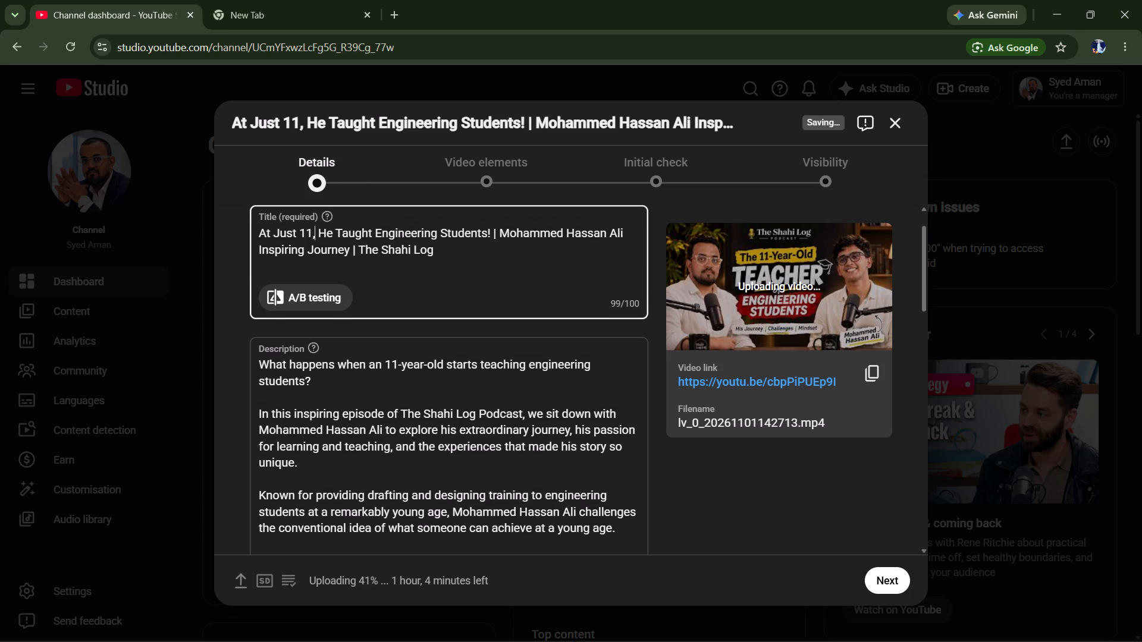
{"action": "left_click", "coordinate": [489, 236]}
{"action": "key", "text": "Right"}
{"action": "key", "text": "Right"}
{"action": "key", "text": "BackSpace"}
{"action": "key", "text": "BackSpace"}
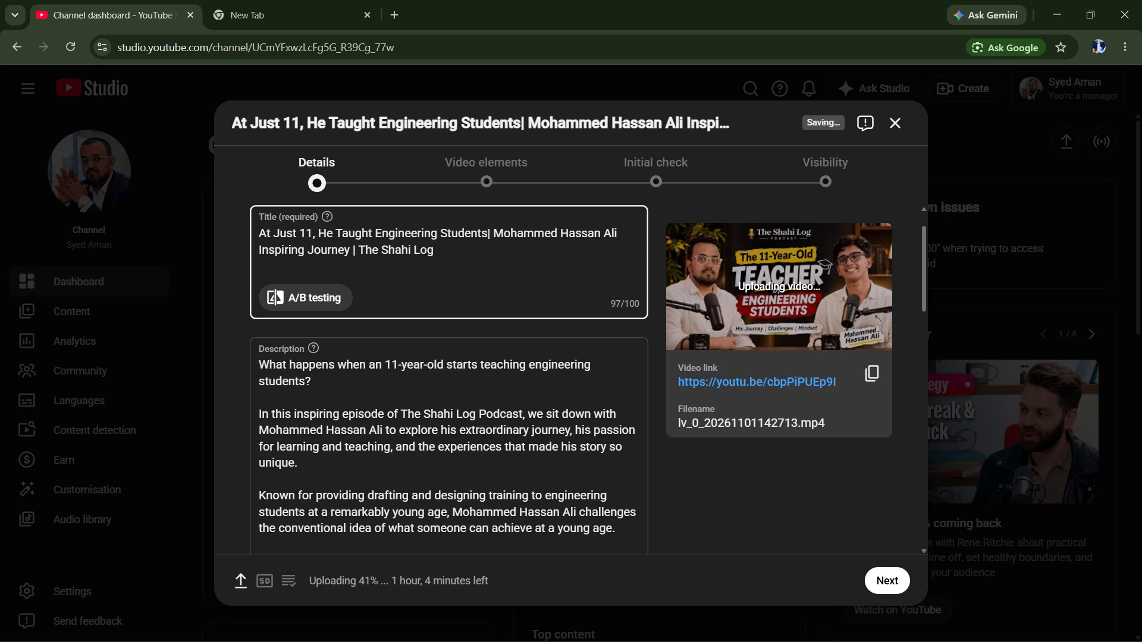
{"action": "key", "text": "space"}
Review the Details form from the description to the Audience section, including the list of existing playlists.
{"action": "scroll", "coordinate": [503, 277], "scroll_direction": "down", "scroll_amount": 2}
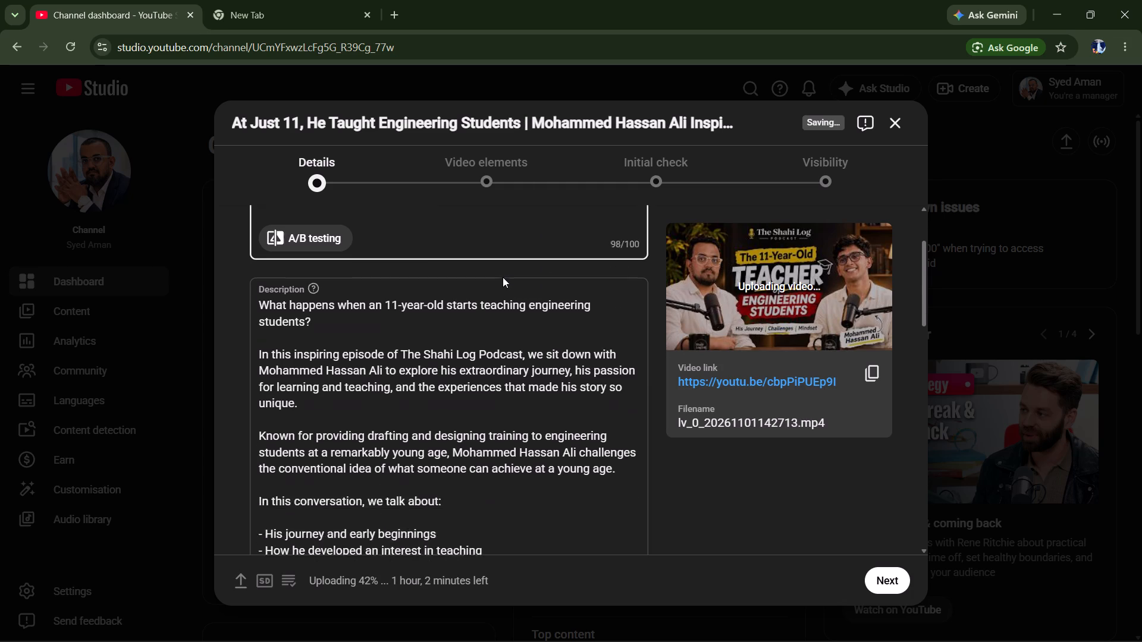
{"action": "scroll", "coordinate": [503, 277], "scroll_direction": "down", "scroll_amount": 7}
{"action": "scroll", "coordinate": [503, 277], "scroll_direction": "up", "scroll_amount": 1}
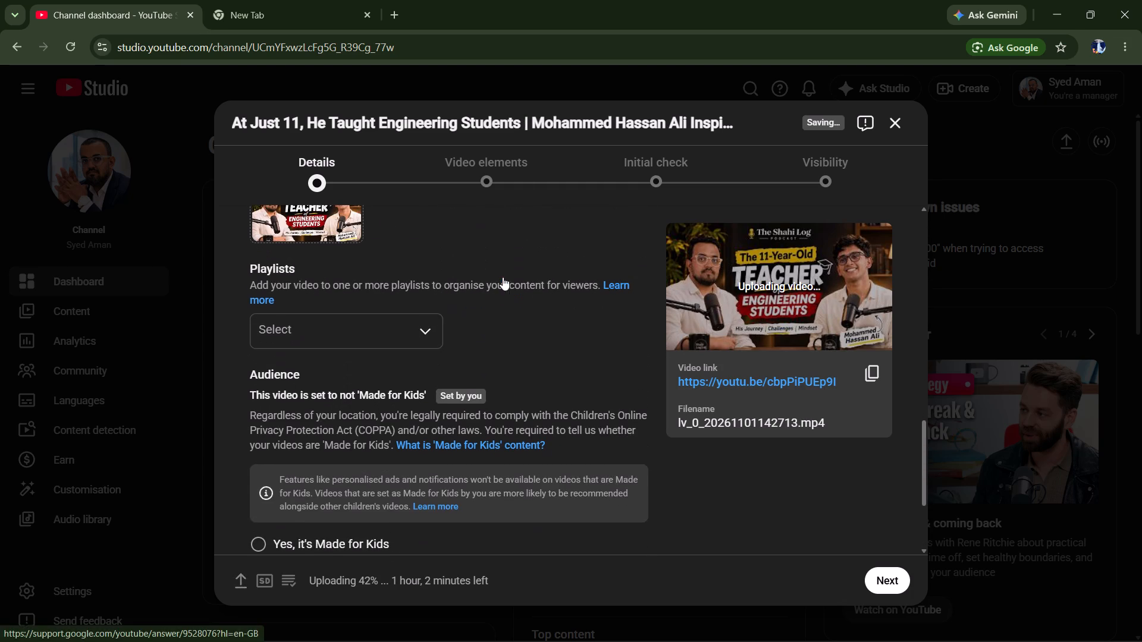
{"action": "scroll", "coordinate": [503, 277], "scroll_direction": "up", "scroll_amount": 1}
{"action": "left_click", "coordinate": [403, 322]}
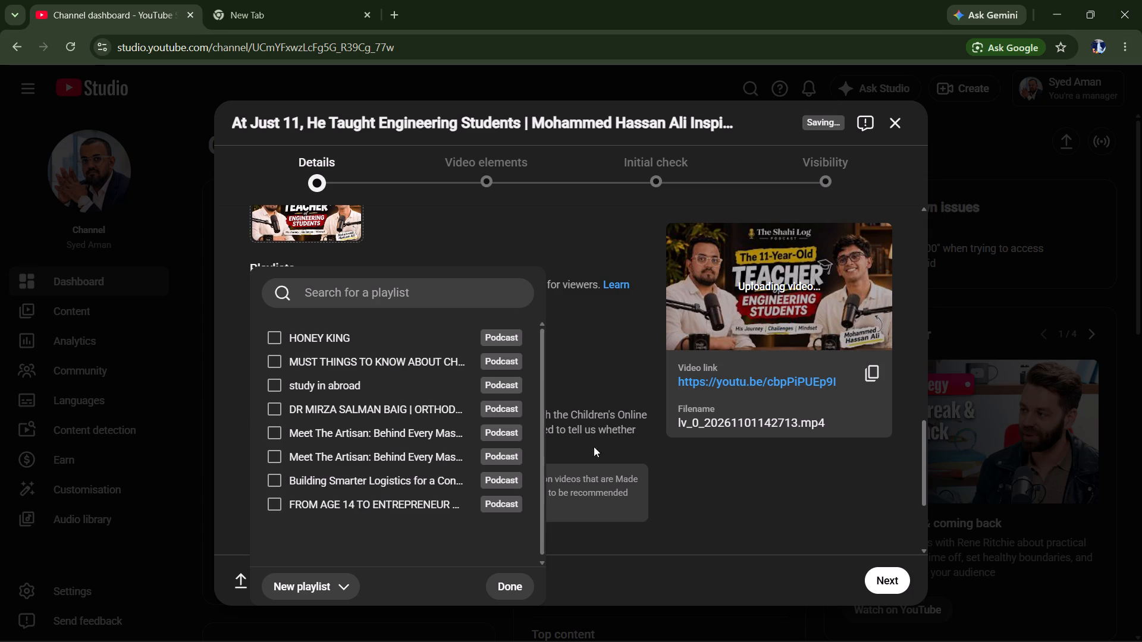
{"action": "left_click", "coordinate": [616, 348]}
{"action": "scroll", "coordinate": [354, 436], "scroll_direction": "down", "scroll_amount": 5}
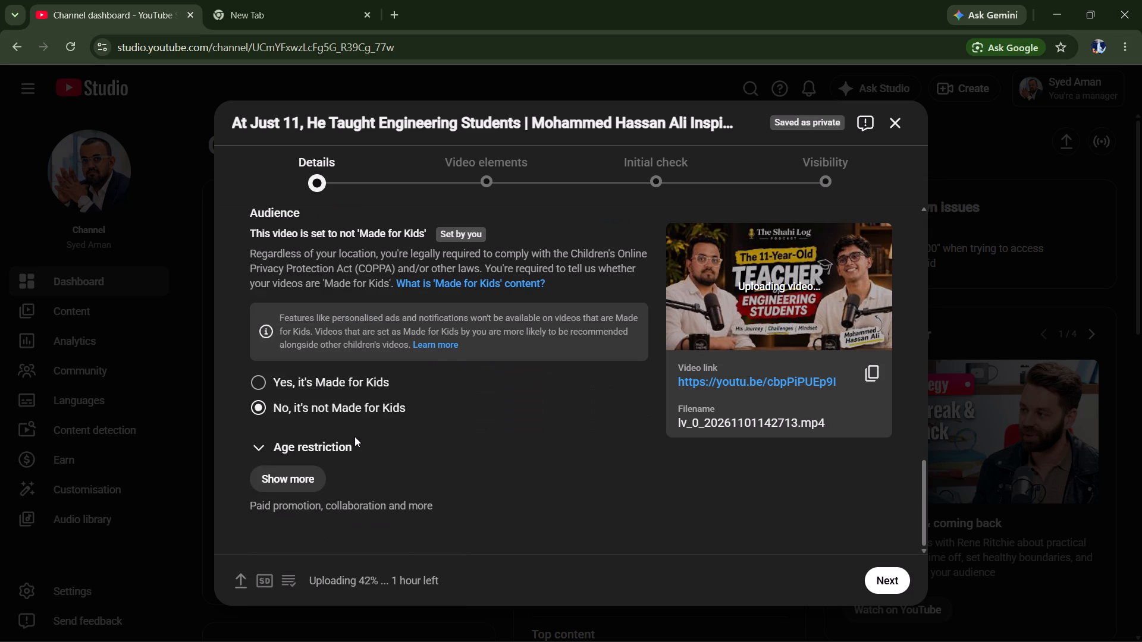
{"action": "scroll", "coordinate": [354, 436], "scroll_direction": "up", "scroll_amount": 6}
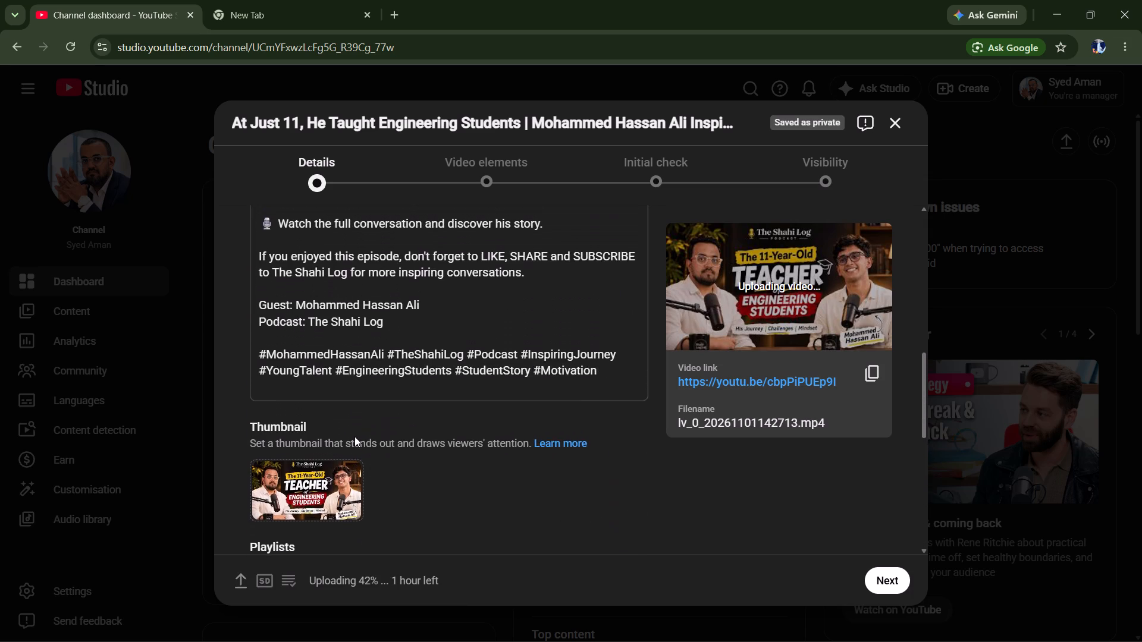
{"action": "scroll", "coordinate": [354, 436], "scroll_direction": "up", "scroll_amount": 6}
{"action": "scroll", "coordinate": [354, 436], "scroll_direction": "down", "scroll_amount": 6}
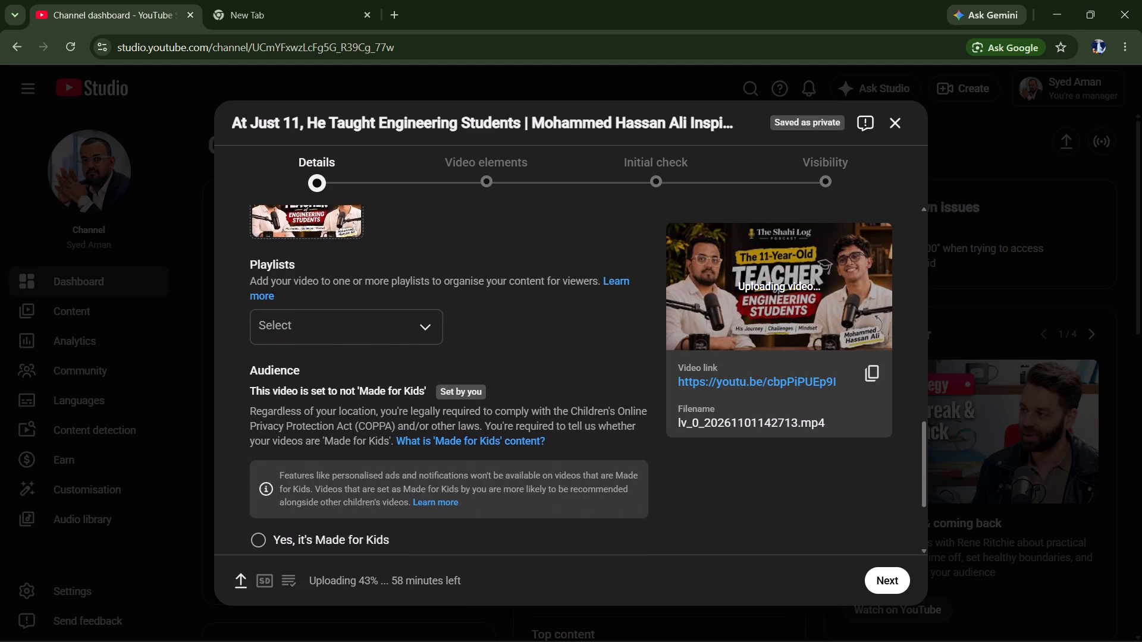
{"action": "left_click", "coordinate": [372, 231]}
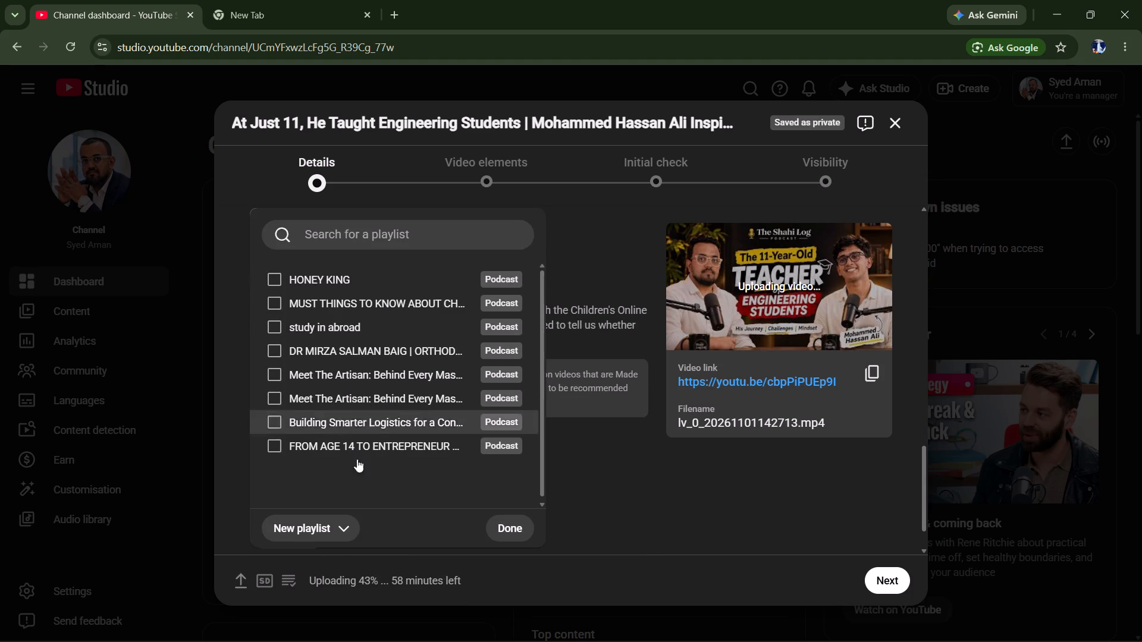
{"action": "left_click", "coordinate": [320, 524]}
{"action": "left_click", "coordinate": [342, 580]}
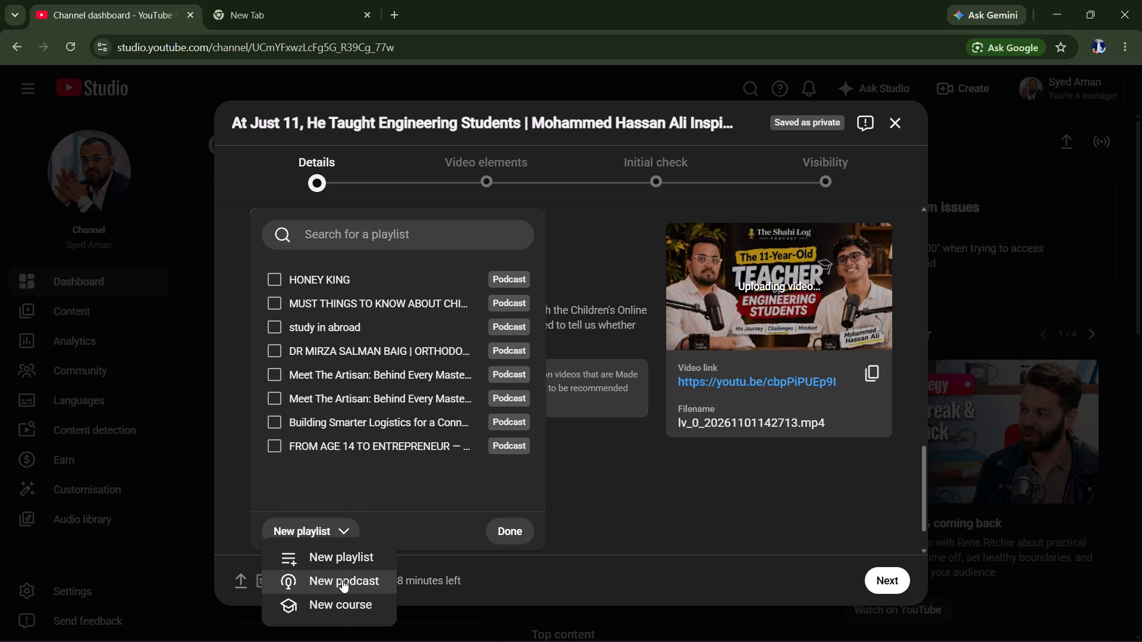
{"action": "left_click", "coordinate": [447, 257]}
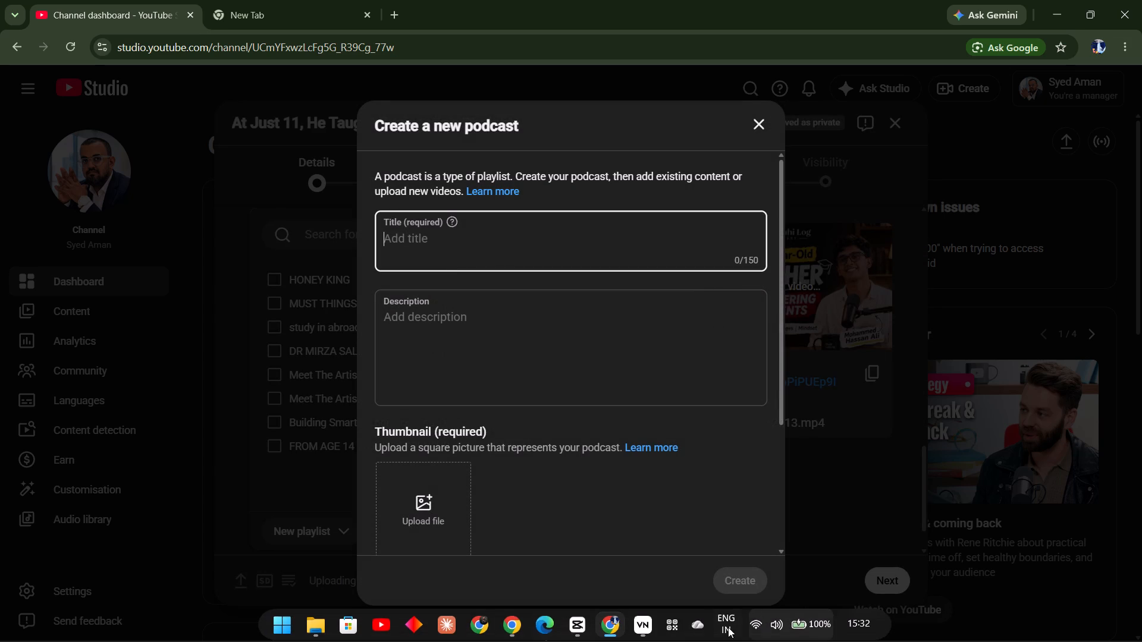
{"action": "left_click", "coordinate": [509, 627]}
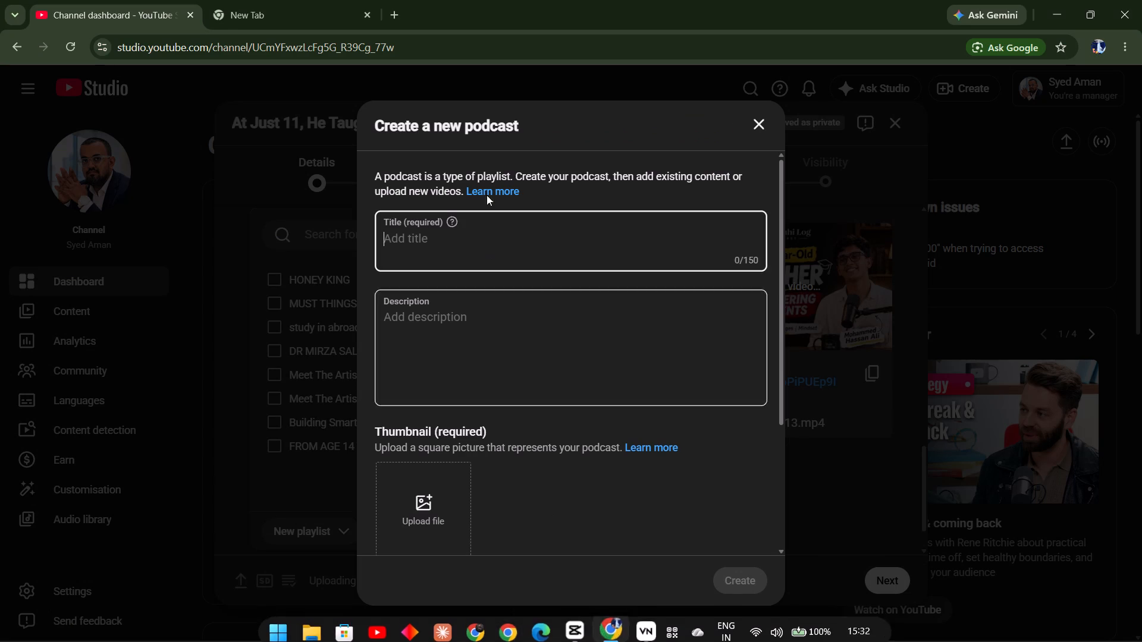
{"action": "left_click", "coordinate": [483, 230]}
{"action": "key", "text": "ctrl+v"}
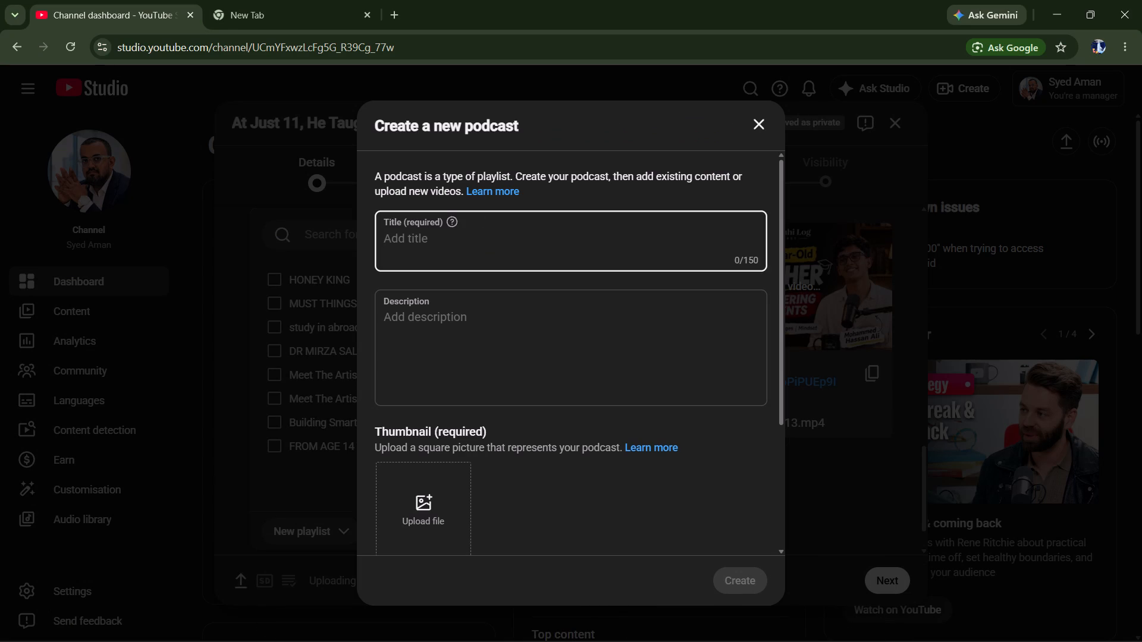
{"action": "left_click", "coordinate": [444, 242]}
{"action": "key", "text": "ctrl+v"}
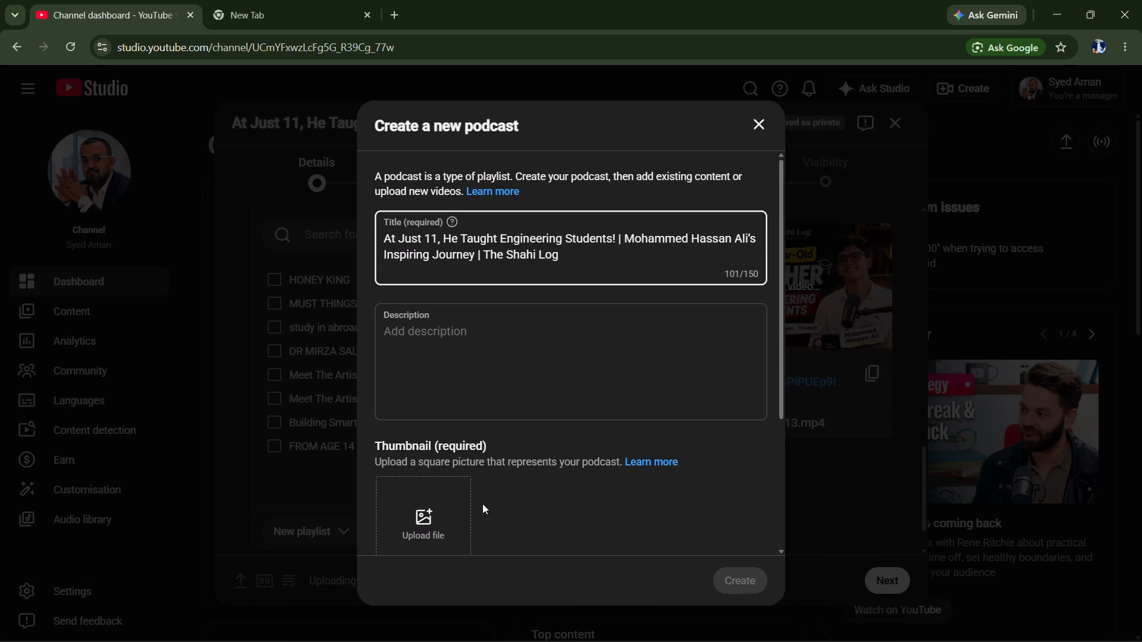
{"action": "left_click", "coordinate": [514, 625]}
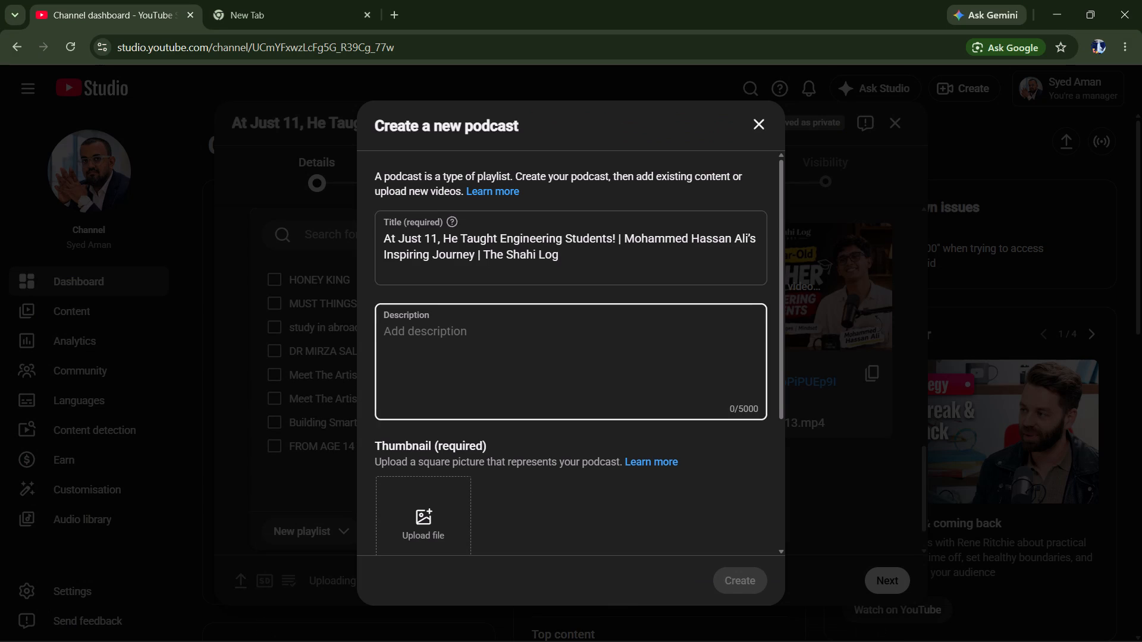
Upload the "The 11-Year-Old Teacher of Engineering Students" image from Downloads as the podcast's square thumbnail.
{"action": "left_click", "coordinate": [435, 521]}
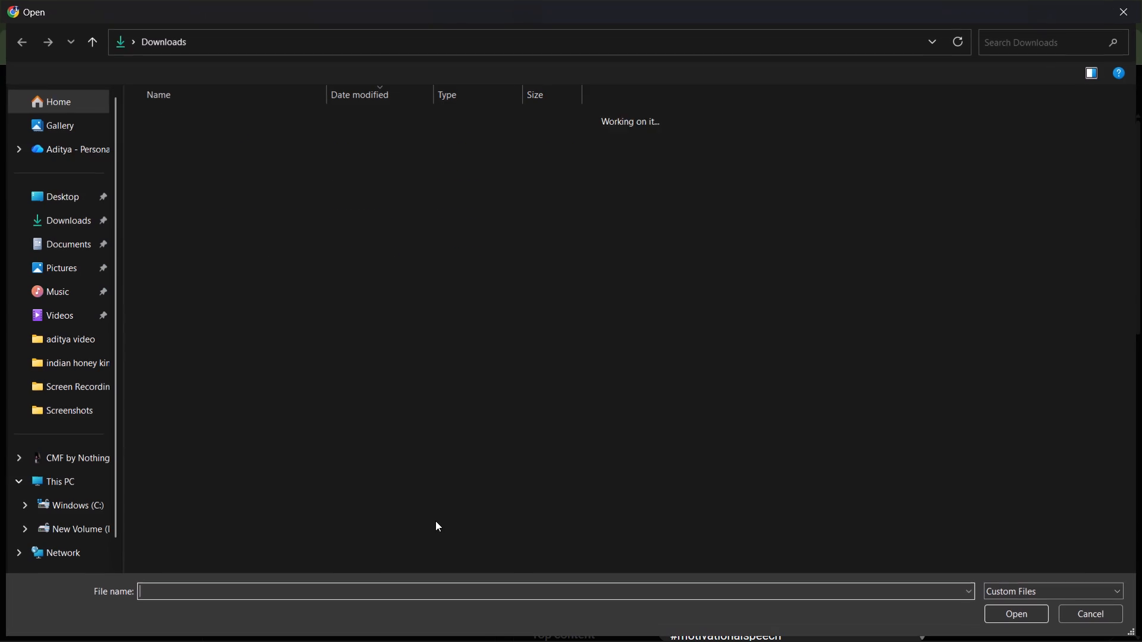
{"action": "double_click", "coordinate": [228, 137]}
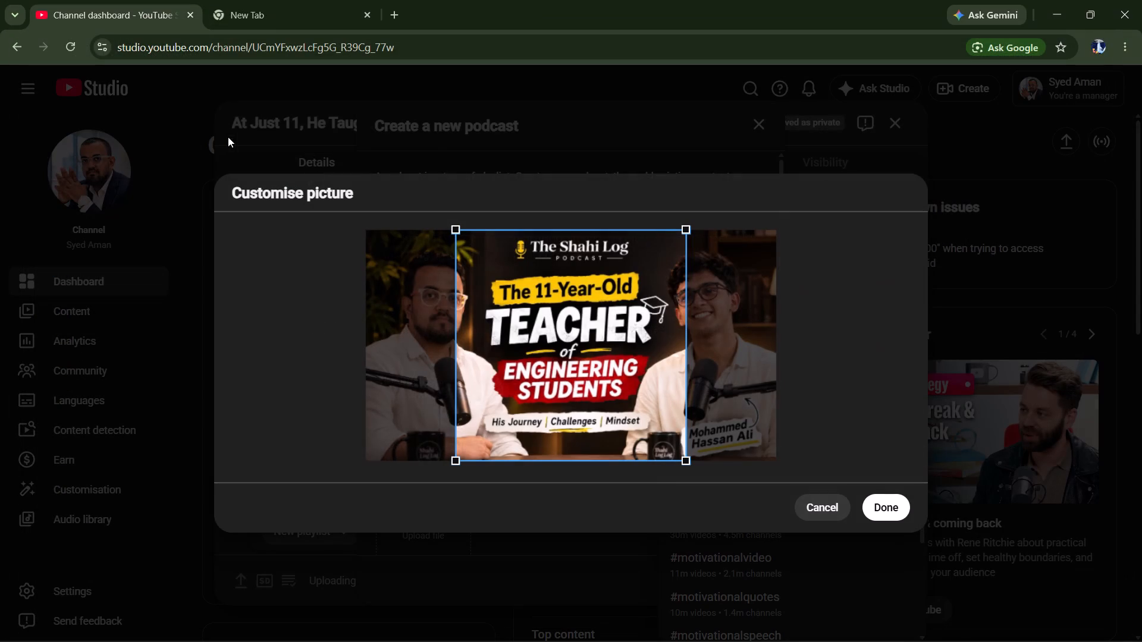
Crop the new podcast's picture to a smaller square around the central "Teacher of Engineering Students" text and apply it.
{"action": "left_click_drag", "start_coordinate": [614, 335], "coordinate": [657, 326]}
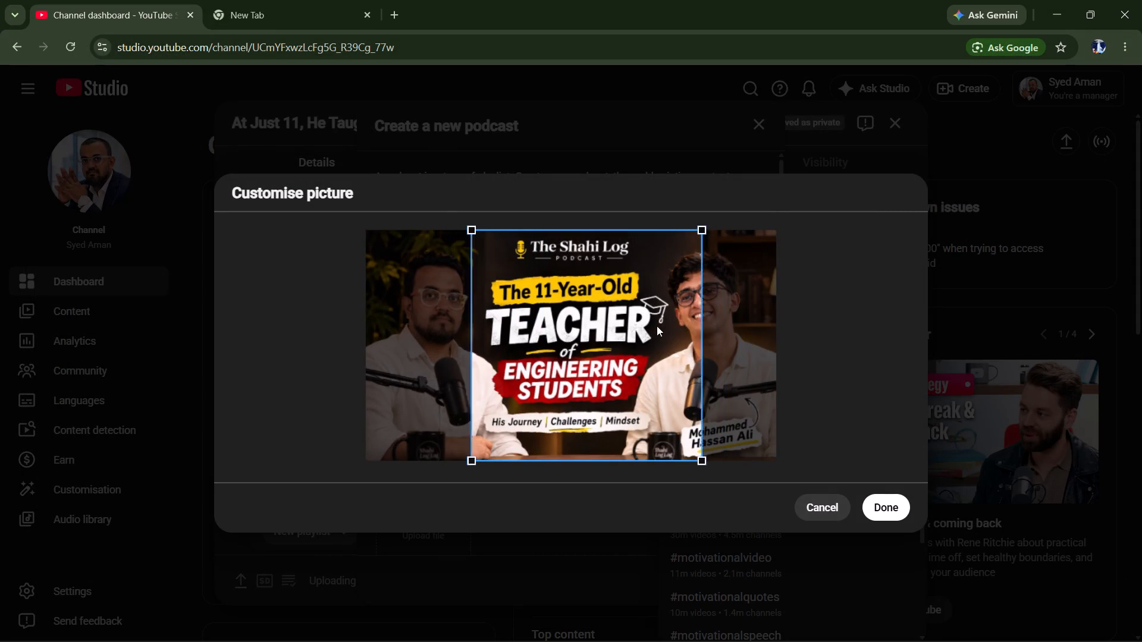
{"action": "left_click_drag", "start_coordinate": [657, 326], "coordinate": [650, 326]}
{"action": "left_click_drag", "start_coordinate": [691, 461], "coordinate": [669, 446]}
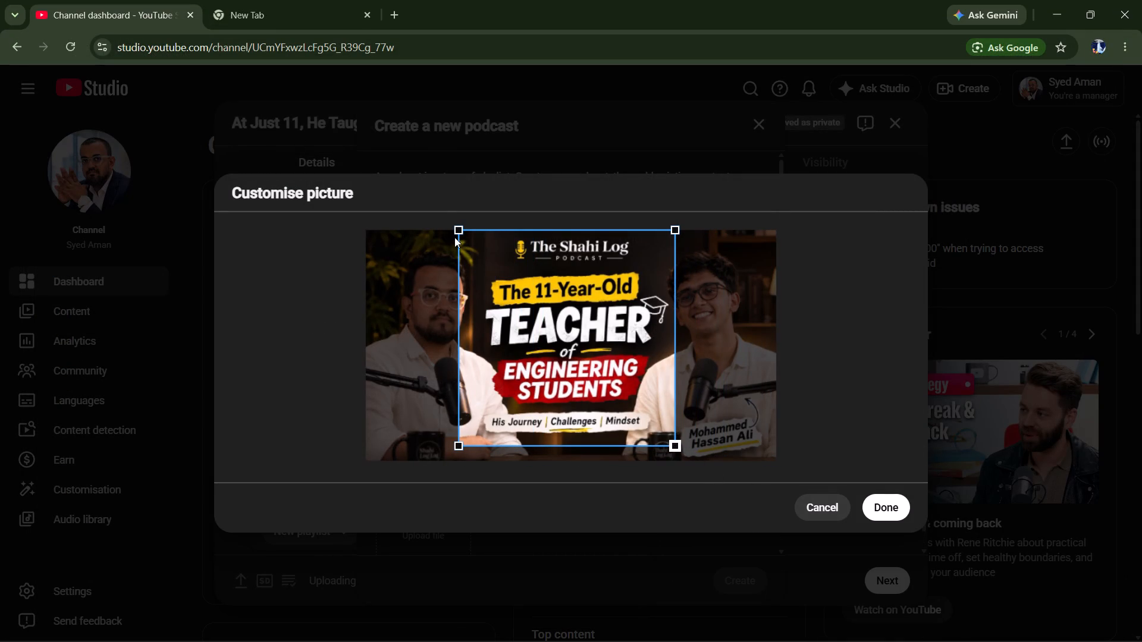
{"action": "left_click_drag", "start_coordinate": [457, 227], "coordinate": [465, 230]}
{"action": "left_click_drag", "start_coordinate": [465, 230], "coordinate": [454, 221]}
{"action": "left_click_drag", "start_coordinate": [454, 221], "coordinate": [496, 240]}
{"action": "left_click_drag", "start_coordinate": [547, 311], "coordinate": [556, 301]}
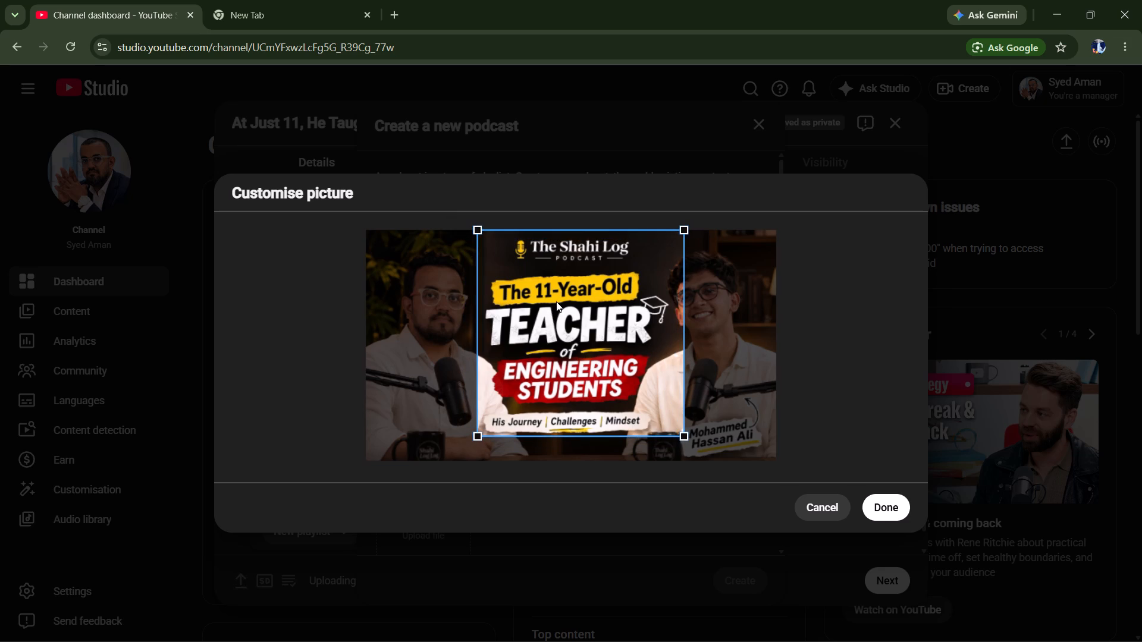
{"action": "left_click_drag", "start_coordinate": [556, 301], "coordinate": [552, 302]}
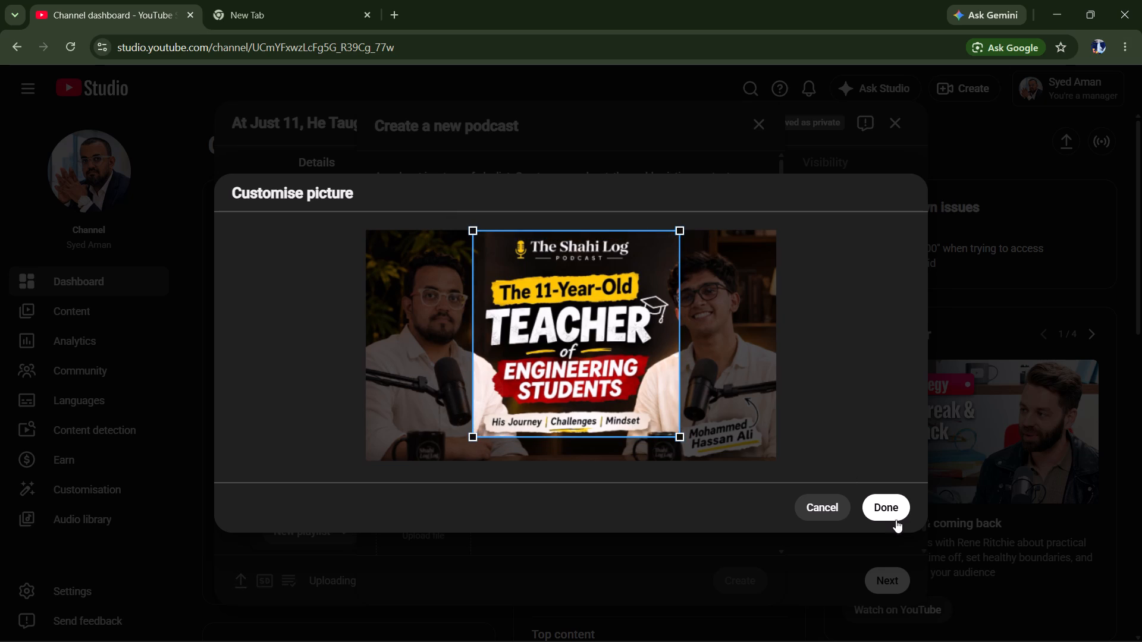
{"action": "left_click", "coordinate": [893, 515]}
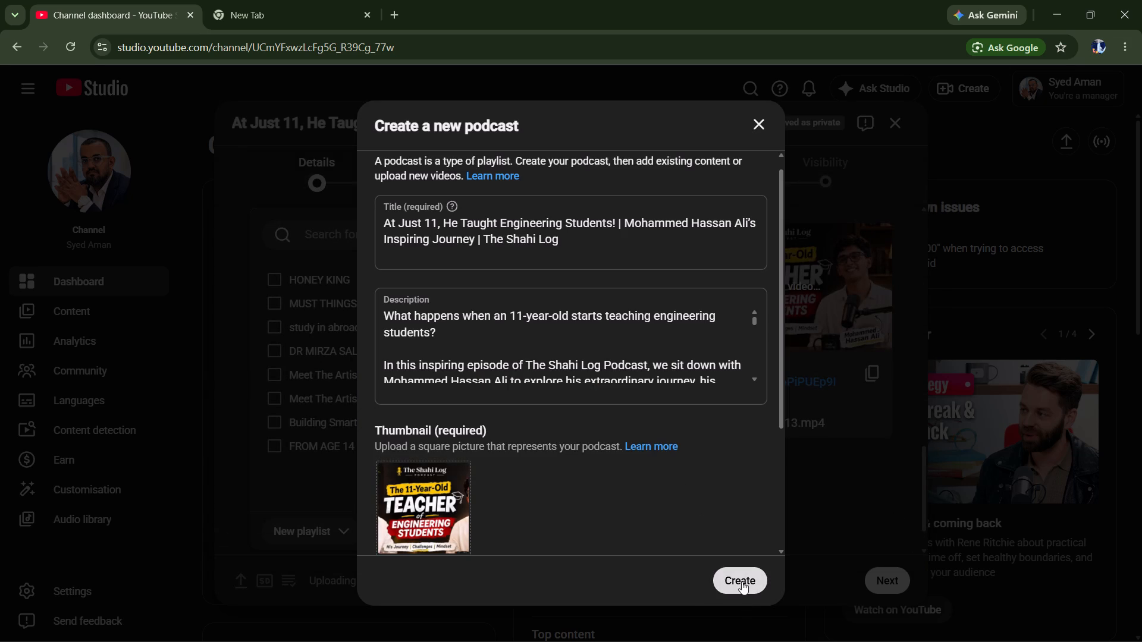
Create the "At Just 11, He Taught Engineering Students!" podcast and assign the video to it.
{"action": "left_click", "coordinate": [742, 581]}
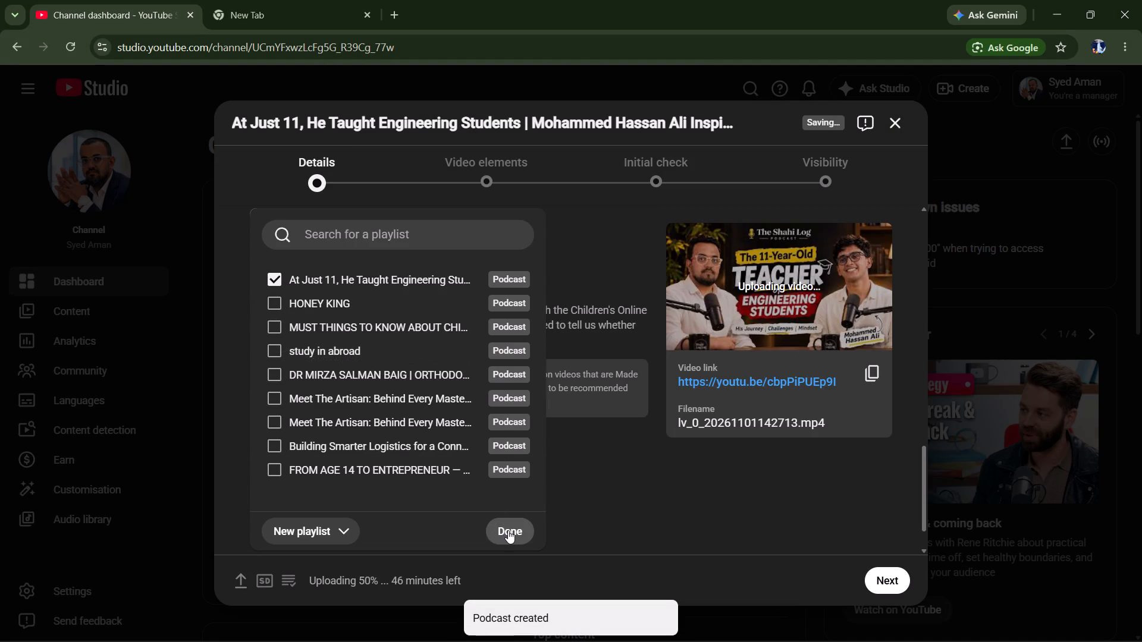
{"action": "left_click", "coordinate": [508, 530]}
Check the Details form and advance the upload through Video elements and Initial check to Visibility, adding no elements.
{"action": "scroll", "coordinate": [538, 369], "scroll_direction": "up", "scroll_amount": 4}
{"action": "scroll", "coordinate": [538, 369], "scroll_direction": "down", "scroll_amount": 1}
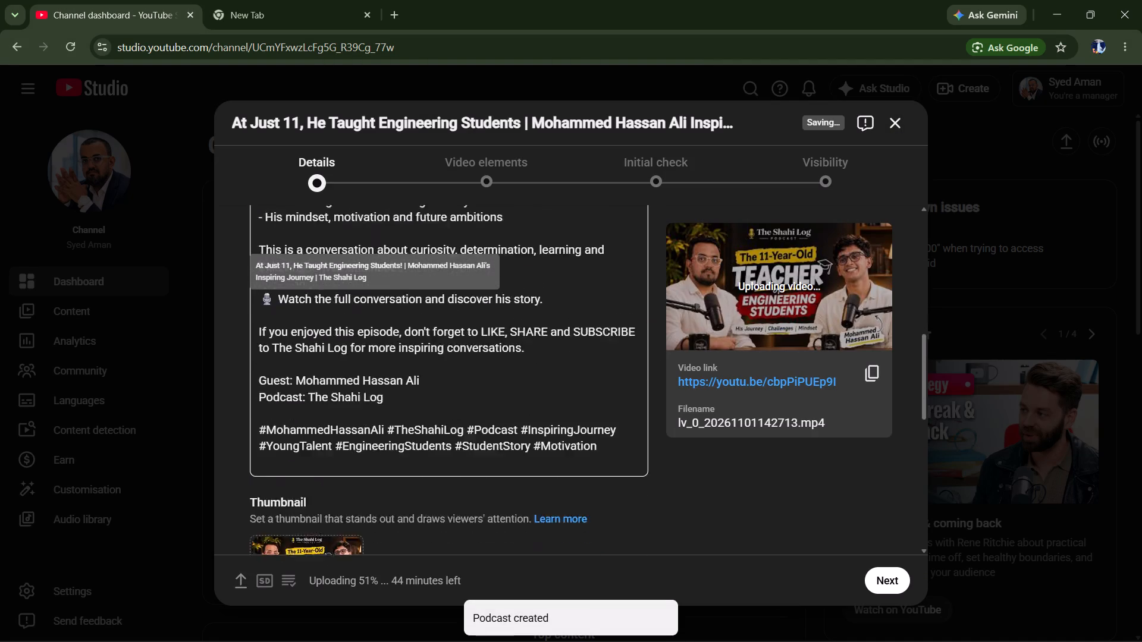
{"action": "scroll", "coordinate": [538, 369], "scroll_direction": "down", "scroll_amount": 7}
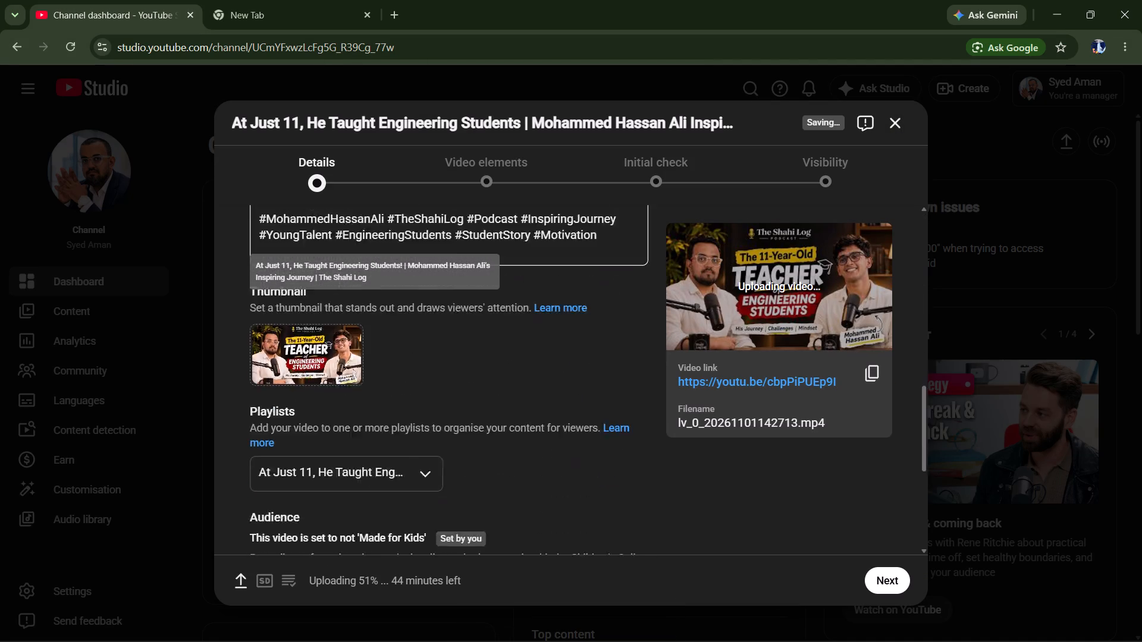
{"action": "scroll", "coordinate": [538, 369], "scroll_direction": "up", "scroll_amount": 9}
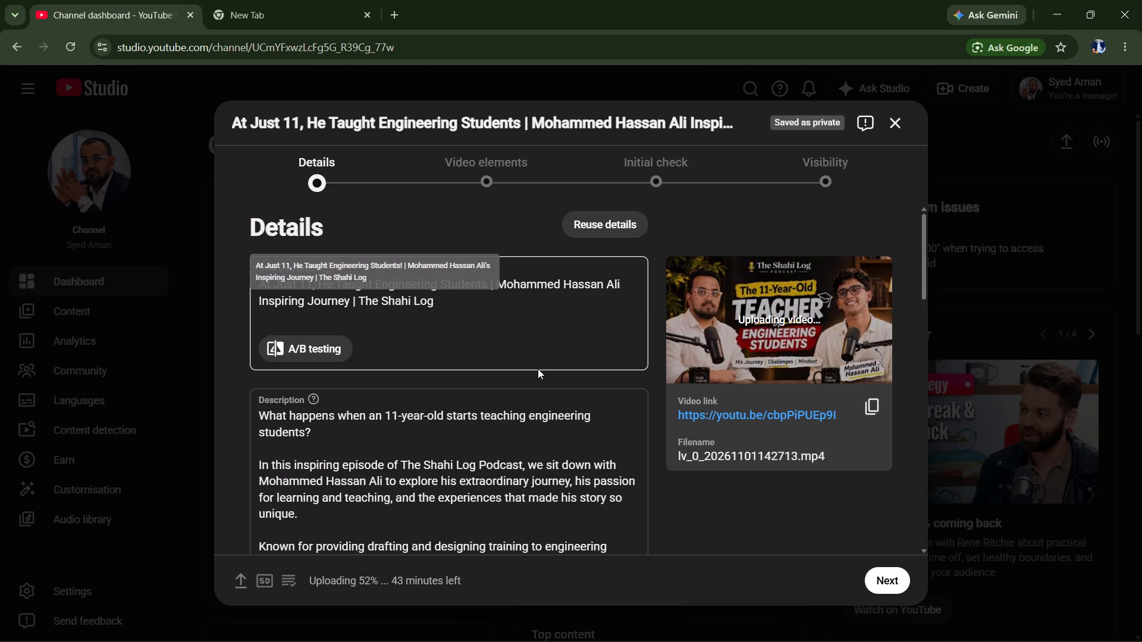
{"action": "left_click", "coordinate": [894, 575]}
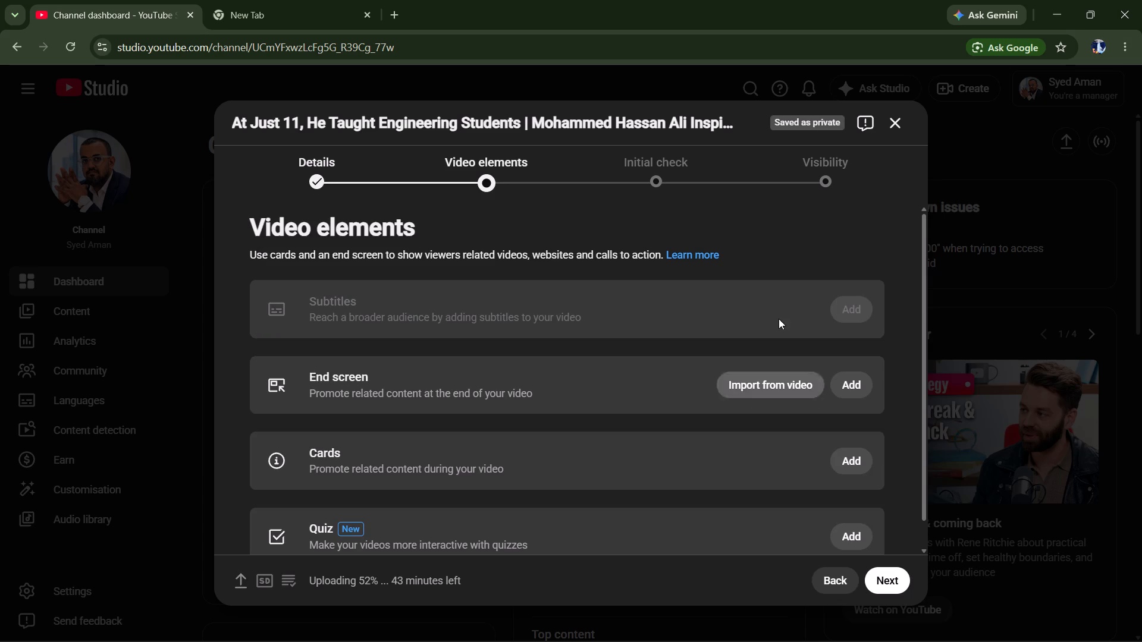
{"action": "scroll", "coordinate": [779, 319], "scroll_direction": "down", "scroll_amount": 6}
{"action": "left_click", "coordinate": [880, 569]}
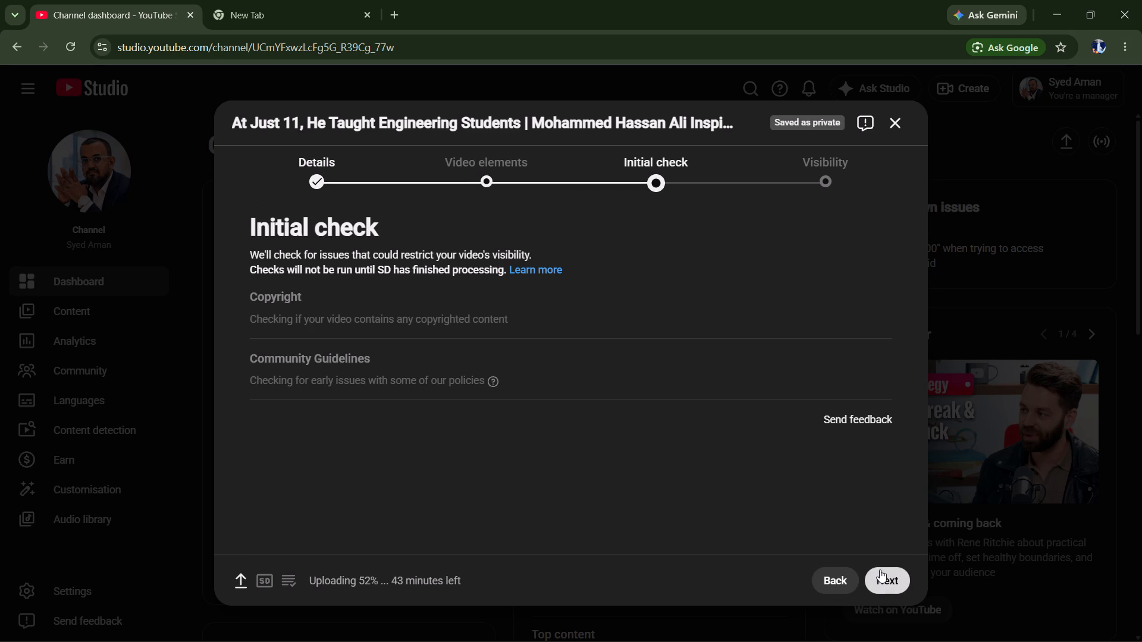
{"action": "left_click", "coordinate": [894, 585]}
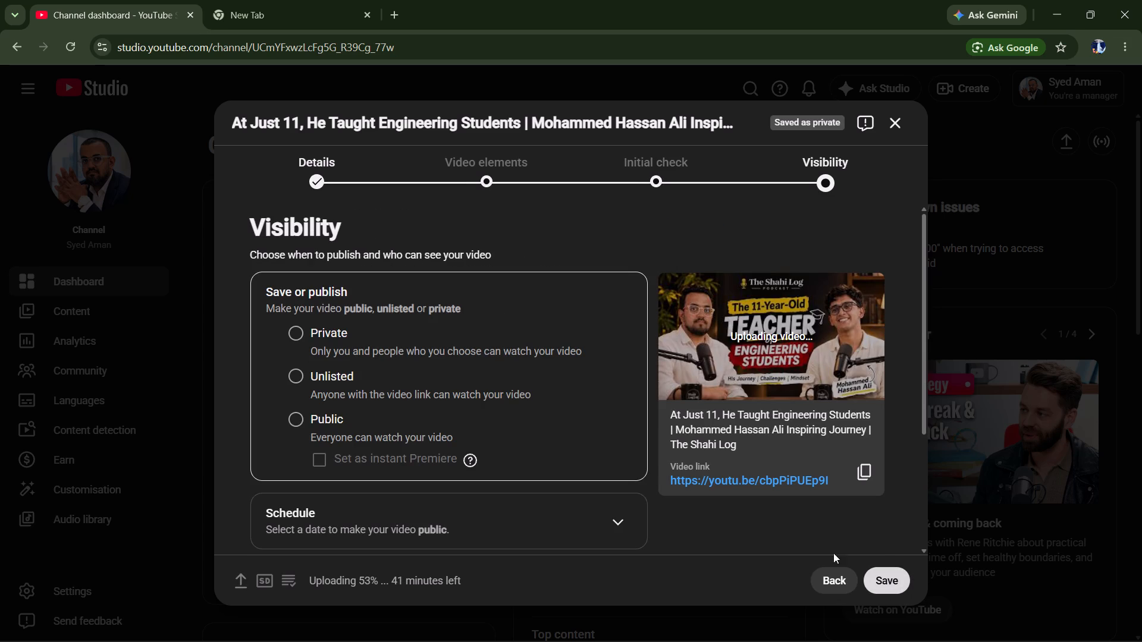
Set the video's visibility to Private, save it, and dismiss the uploading notice.
{"action": "left_click", "coordinate": [312, 412]}
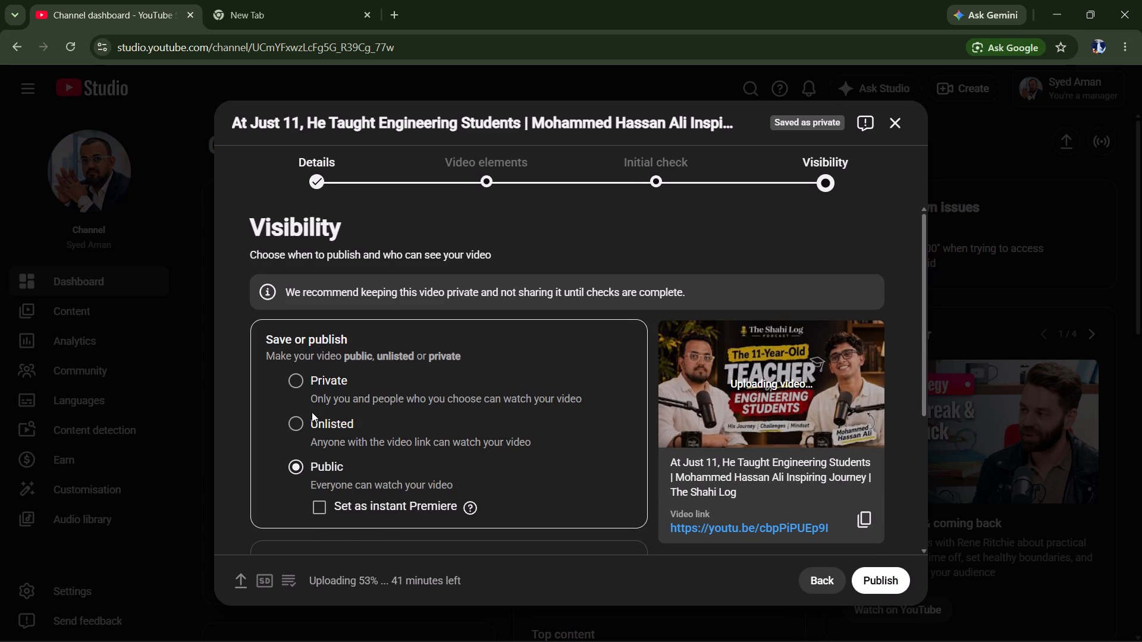
{"action": "left_click", "coordinate": [311, 376]}
{"action": "scroll", "coordinate": [591, 493], "scroll_direction": "down", "scroll_amount": 4}
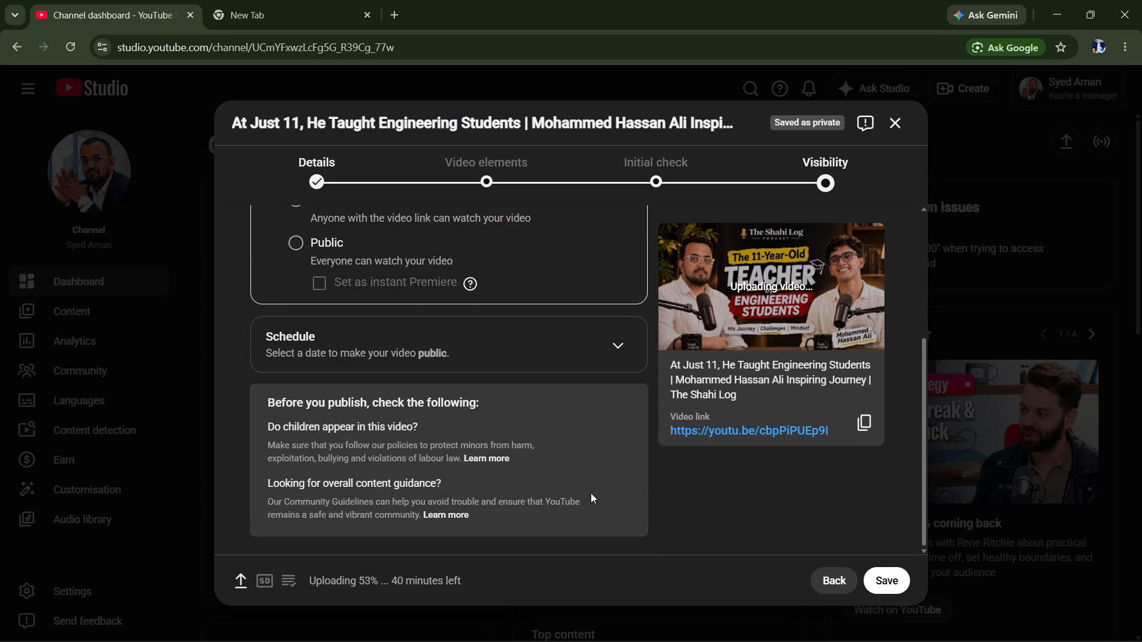
{"action": "left_click", "coordinate": [894, 580]}
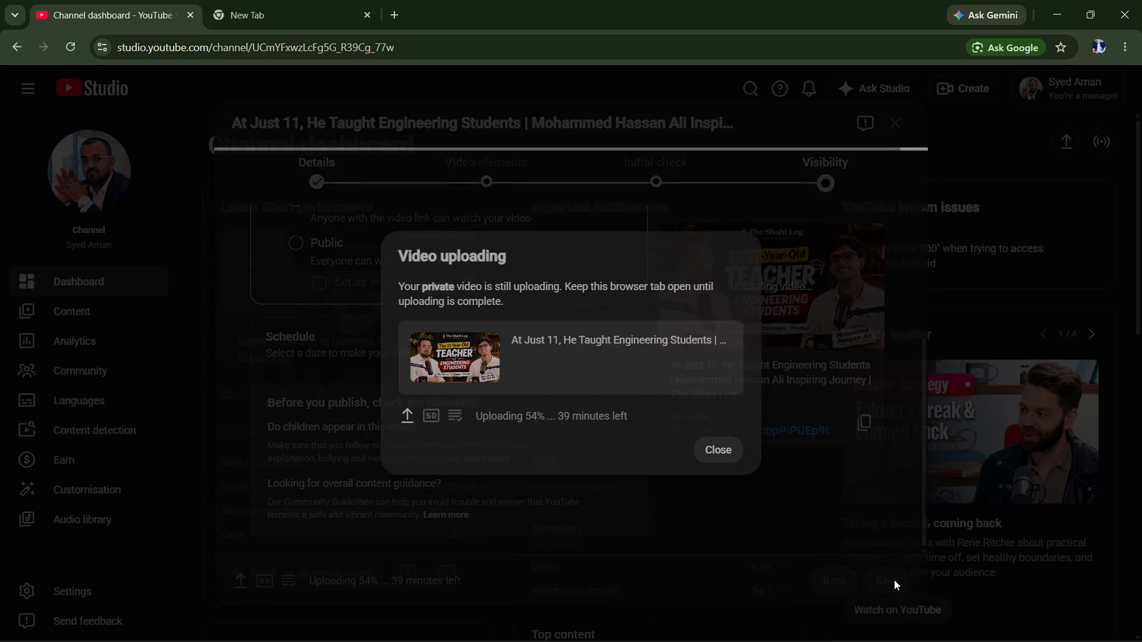
{"action": "left_click", "coordinate": [728, 444]}
Open the channel's Content page.
{"action": "scroll", "coordinate": [728, 444], "scroll_direction": "down", "scroll_amount": 6}
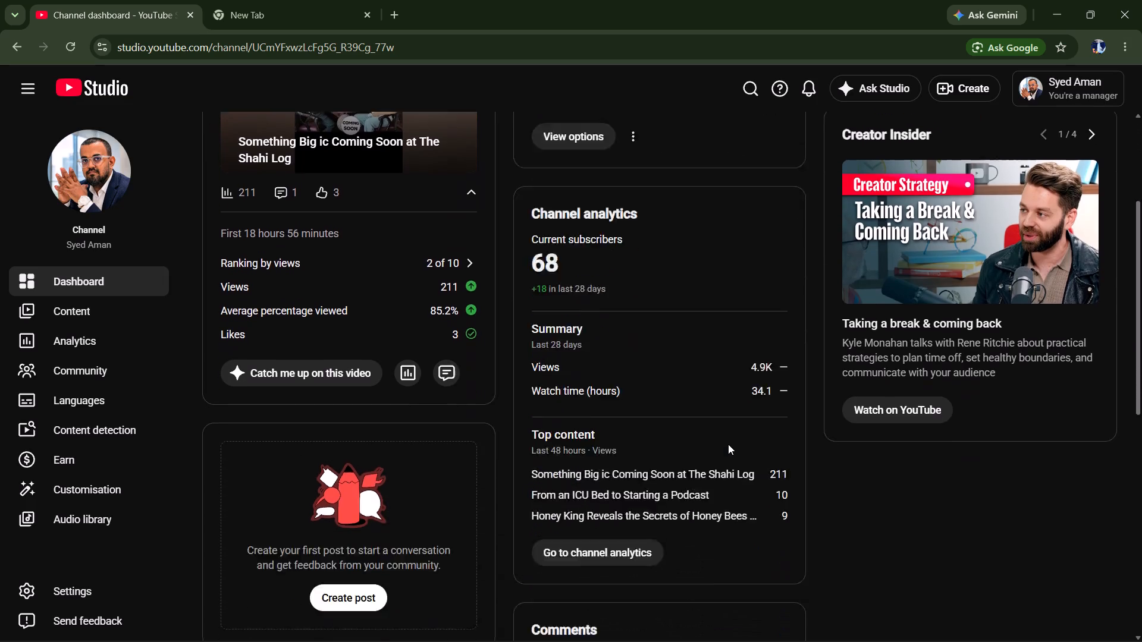
{"action": "left_click", "coordinate": [62, 309]}
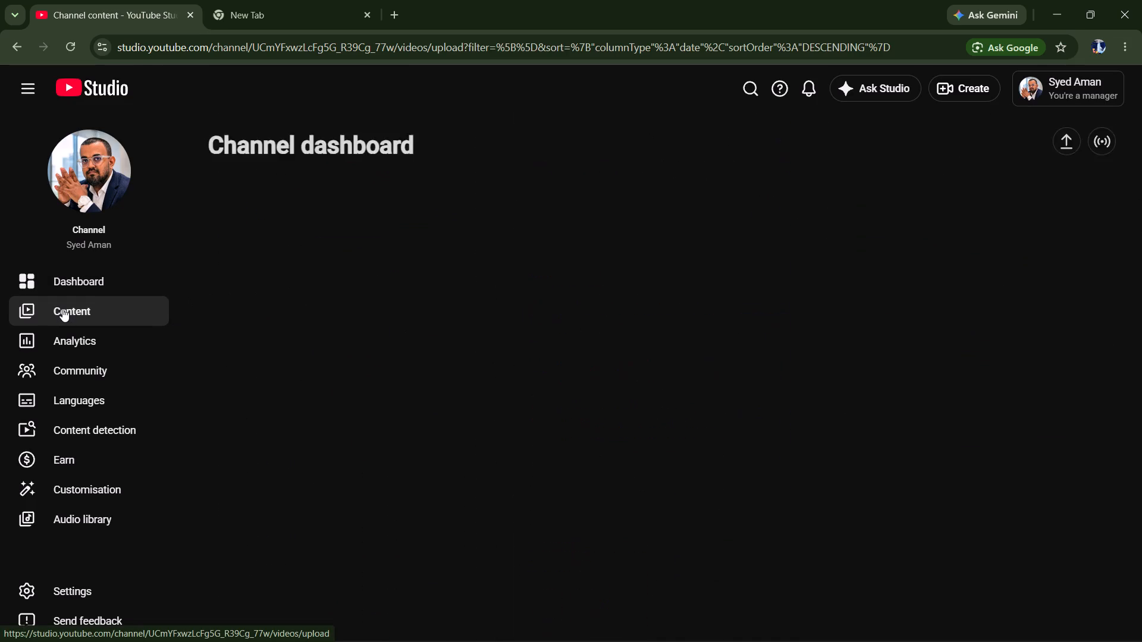
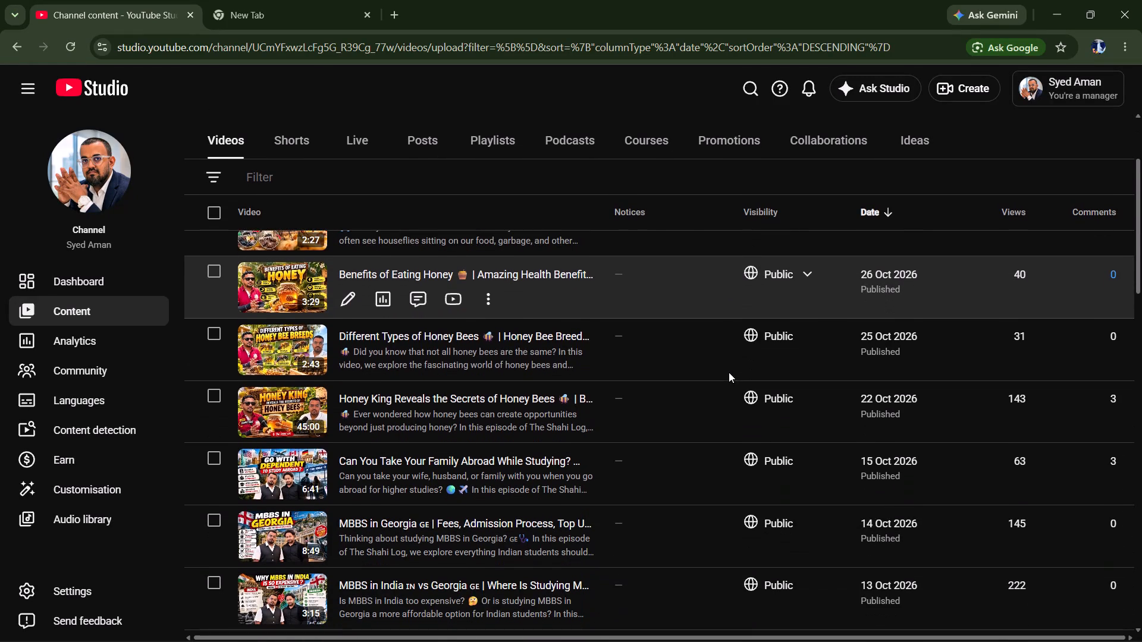
Look through the channel's uploaded videos and check the new upload's entry, including its notices and visibility.
{"action": "scroll", "coordinate": [729, 367], "scroll_direction": "down", "scroll_amount": 2}
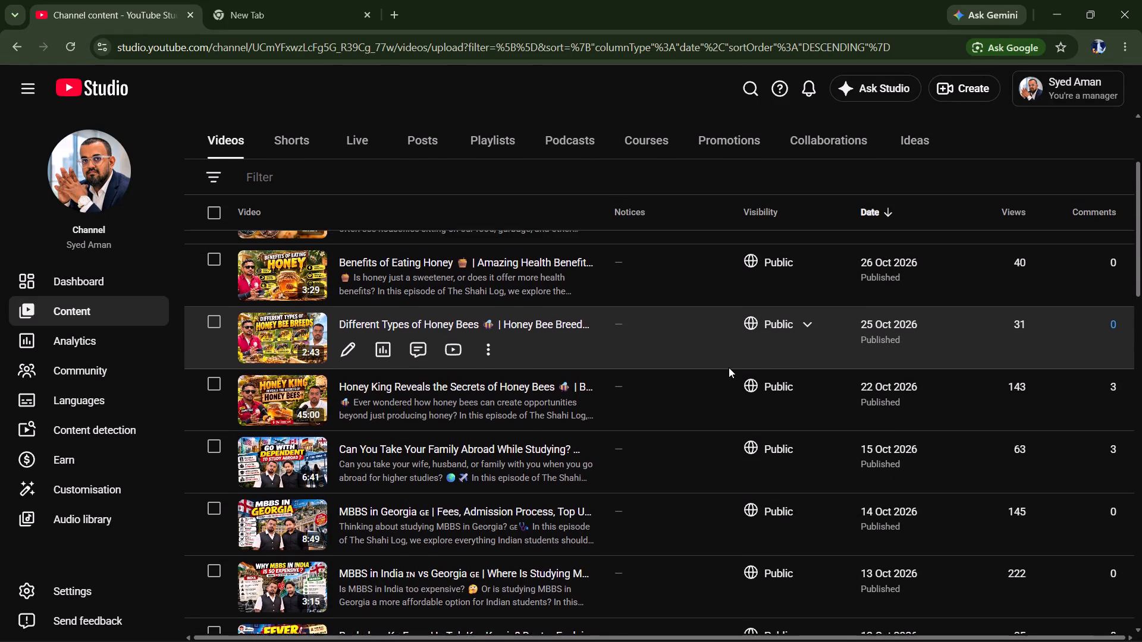
{"action": "scroll", "coordinate": [729, 367], "scroll_direction": "down", "scroll_amount": 2}
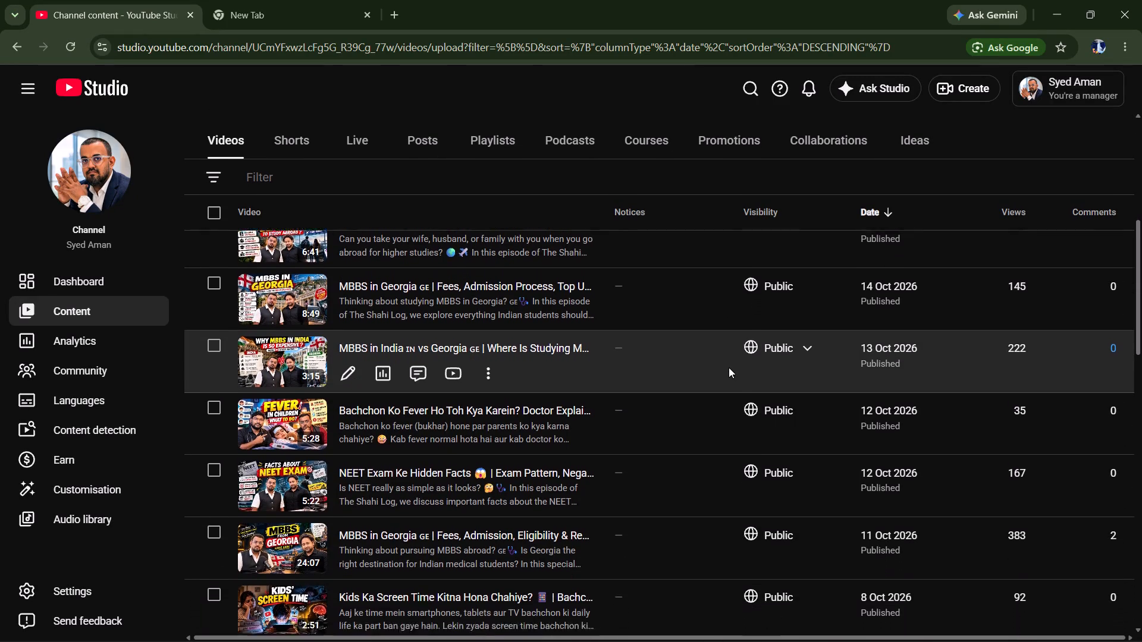
{"action": "scroll", "coordinate": [729, 367], "scroll_direction": "down", "scroll_amount": 2}
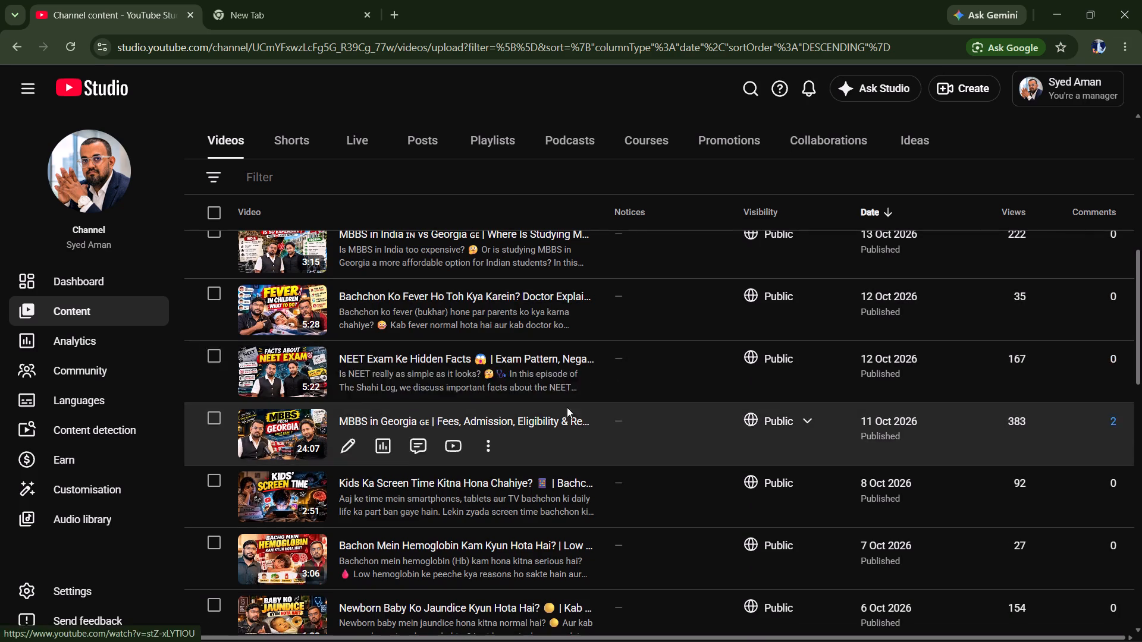
{"action": "scroll", "coordinate": [667, 390], "scroll_direction": "up", "scroll_amount": 4}
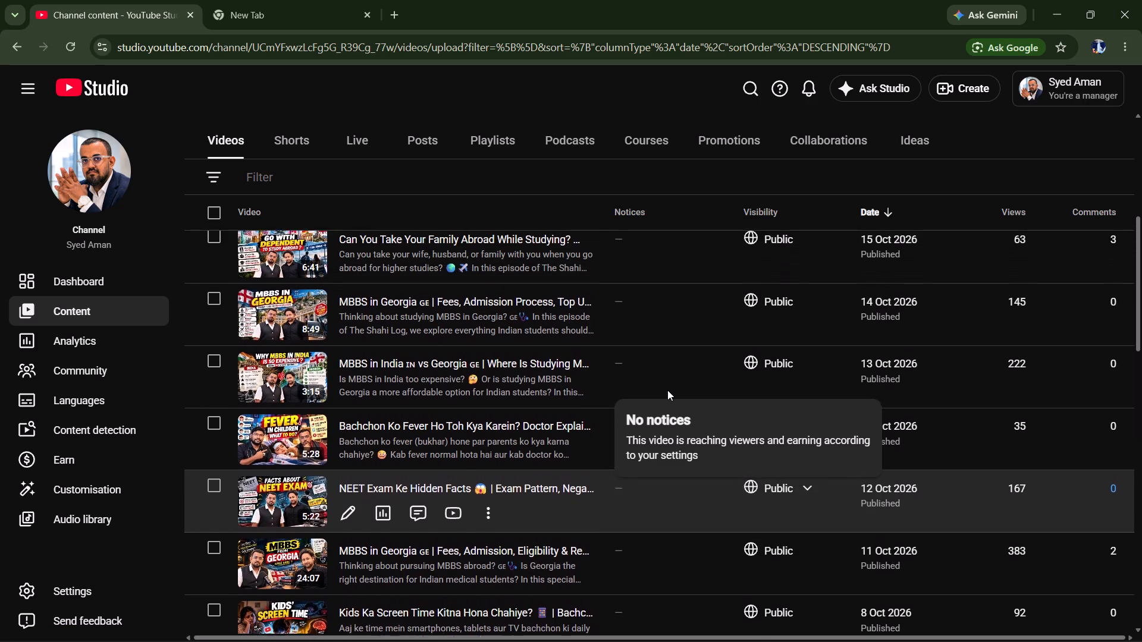
{"action": "scroll", "coordinate": [667, 390], "scroll_direction": "up", "scroll_amount": 4}
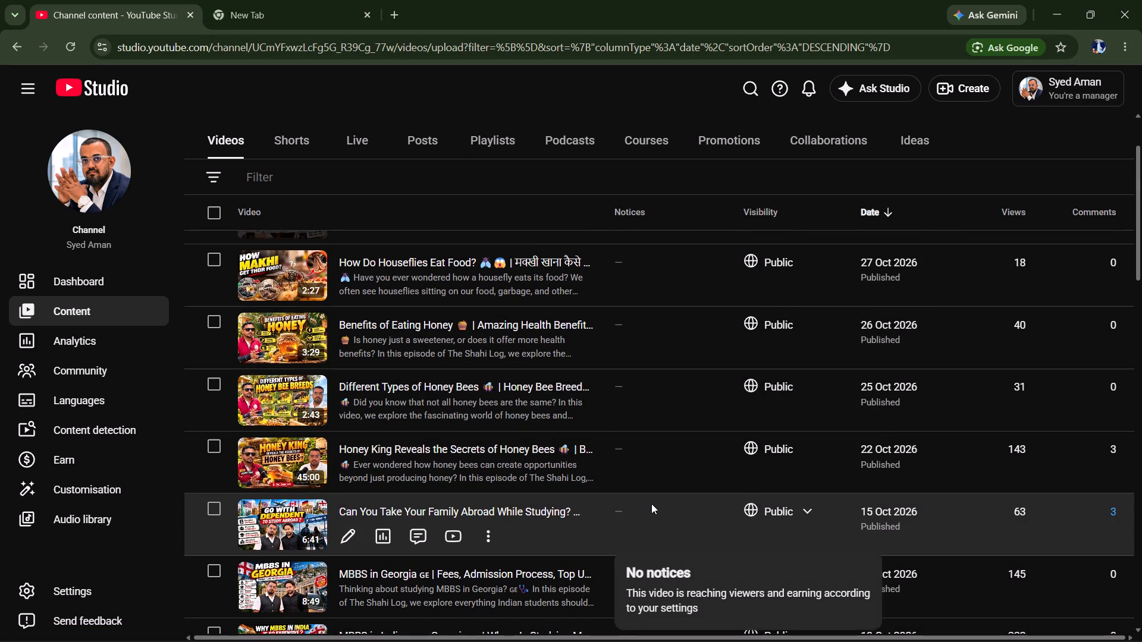
{"action": "scroll", "coordinate": [651, 503], "scroll_direction": "up", "scroll_amount": 4}
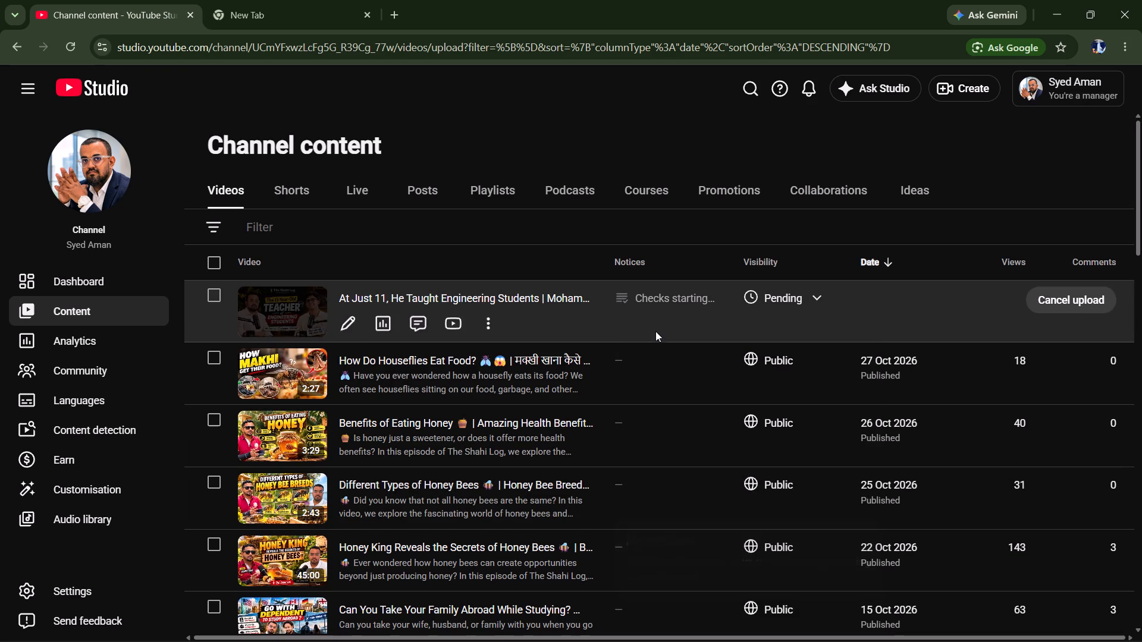
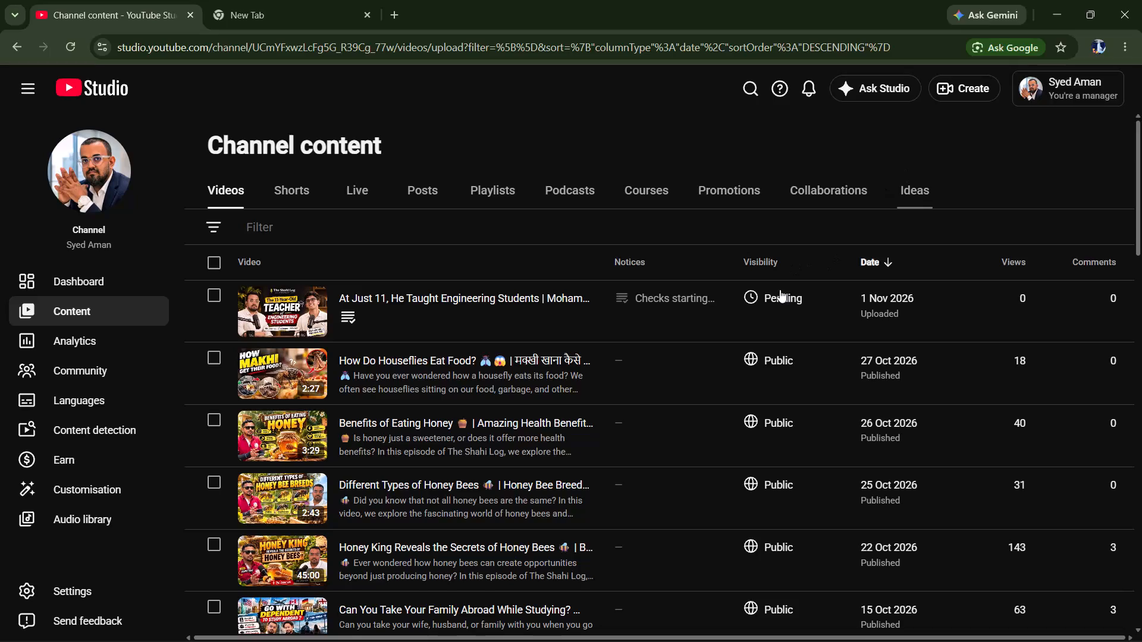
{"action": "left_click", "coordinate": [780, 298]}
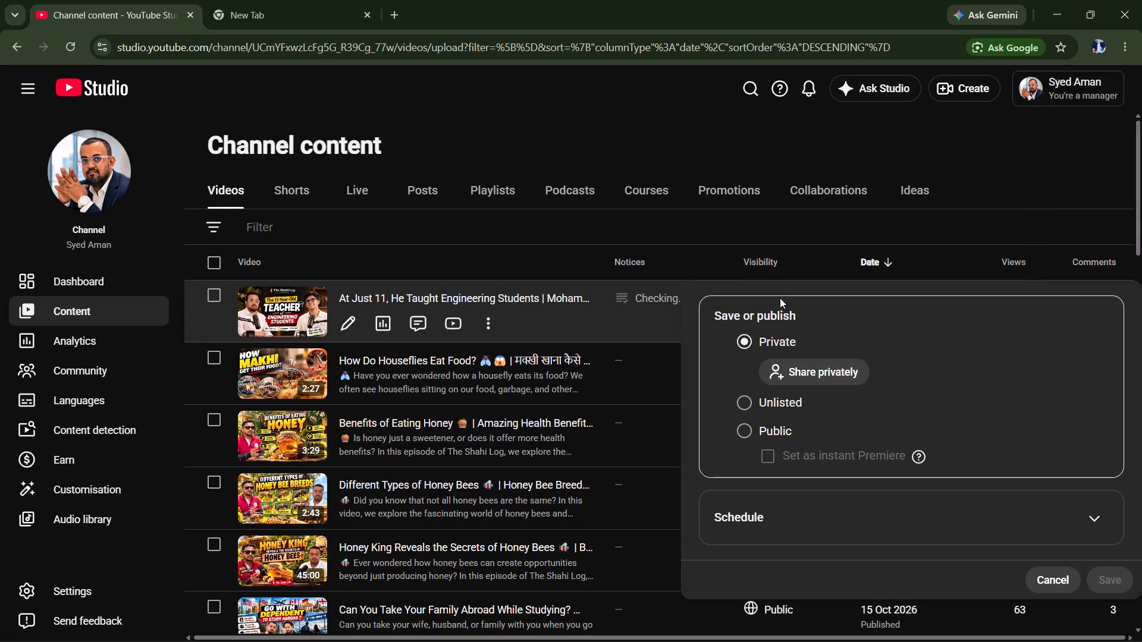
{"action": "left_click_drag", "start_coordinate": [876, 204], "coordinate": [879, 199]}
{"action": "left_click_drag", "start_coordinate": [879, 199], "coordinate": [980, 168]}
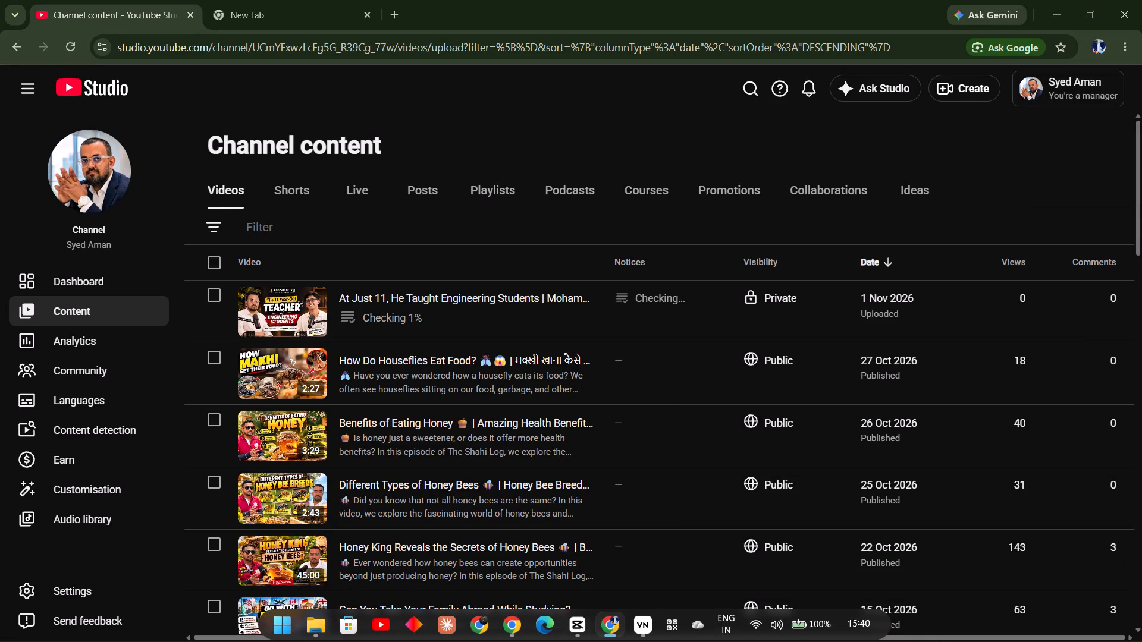
Set the new interview upload to be scheduled as public on 1 Nov 2026 at 18:00.
{"action": "left_click", "coordinate": [801, 292]}
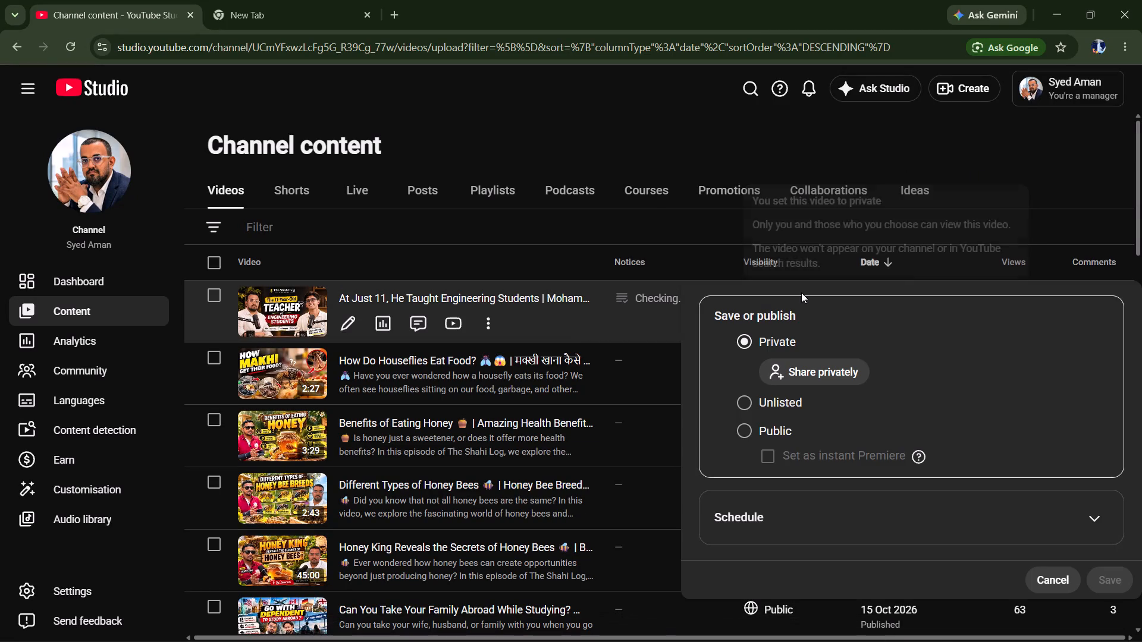
{"action": "left_click", "coordinate": [890, 496]}
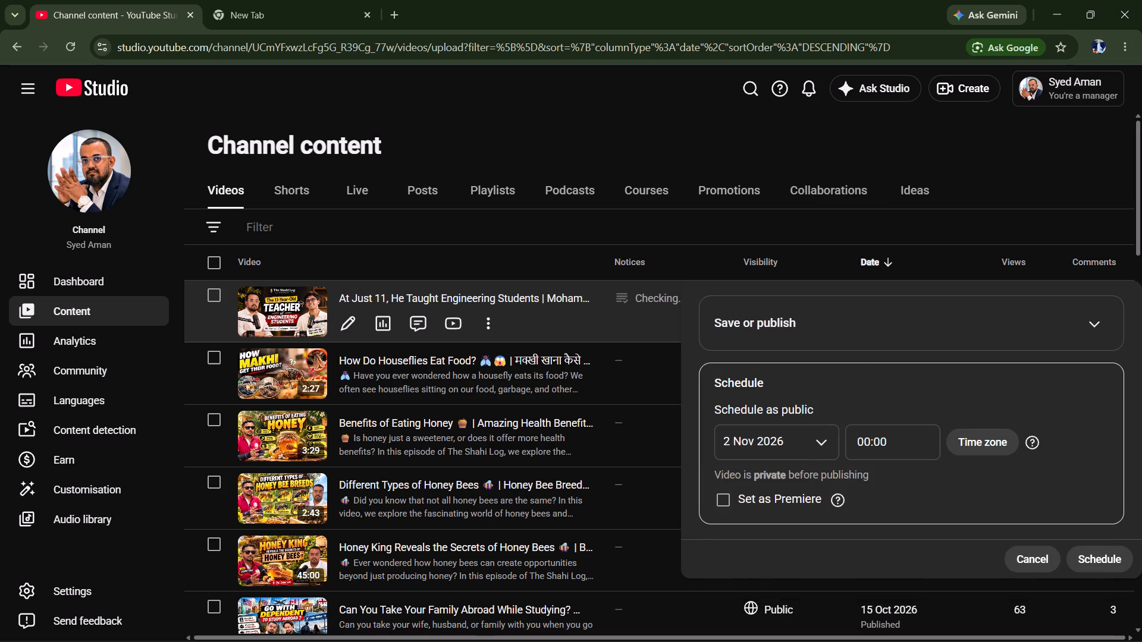
{"action": "left_click", "coordinate": [799, 452]}
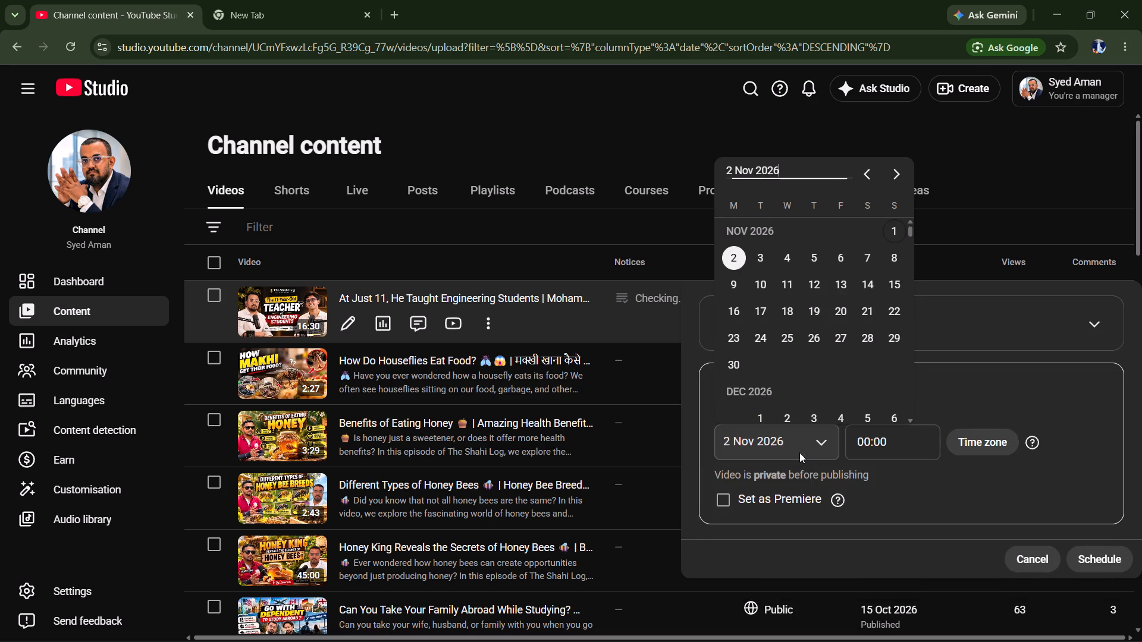
{"action": "left_click", "coordinate": [896, 226]}
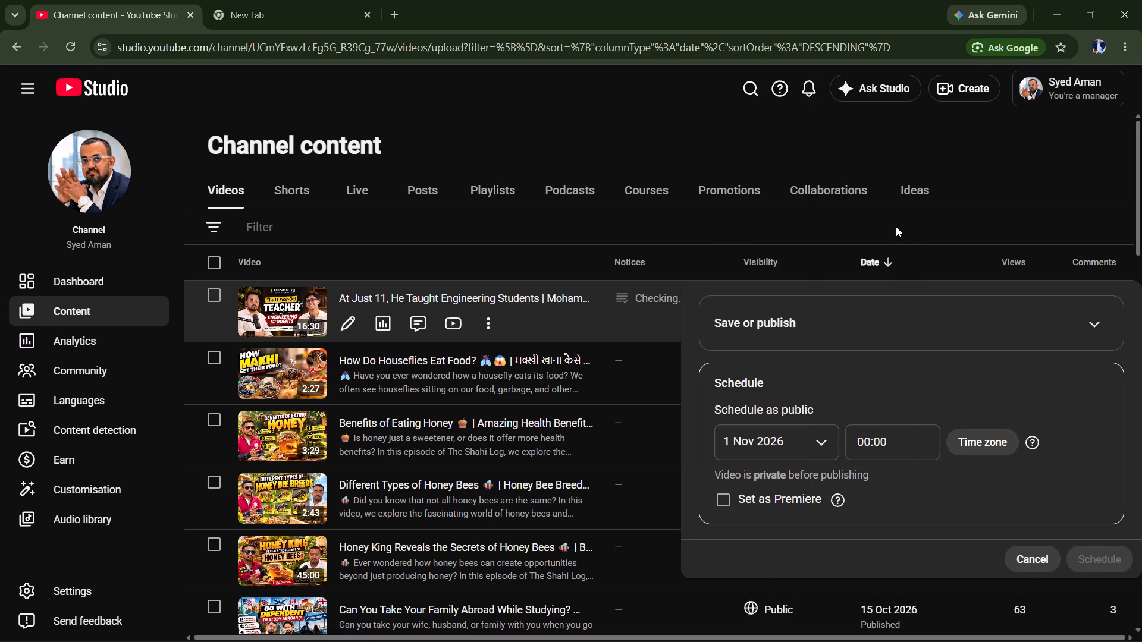
{"action": "left_click", "coordinate": [886, 443]}
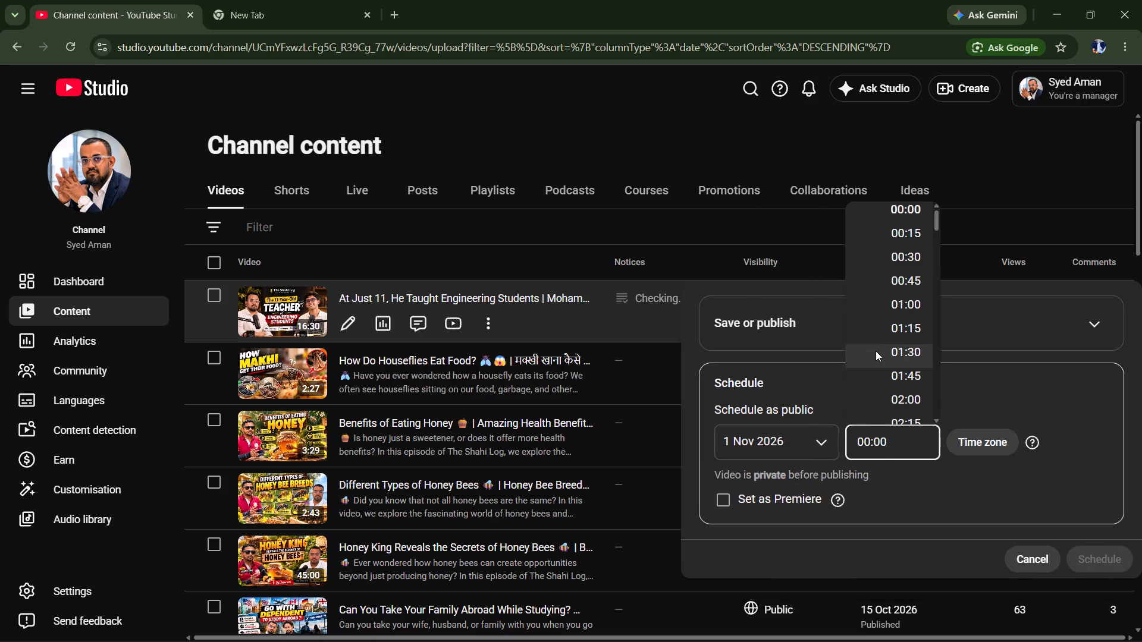
{"action": "scroll", "coordinate": [876, 351], "scroll_direction": "down", "scroll_amount": 10}
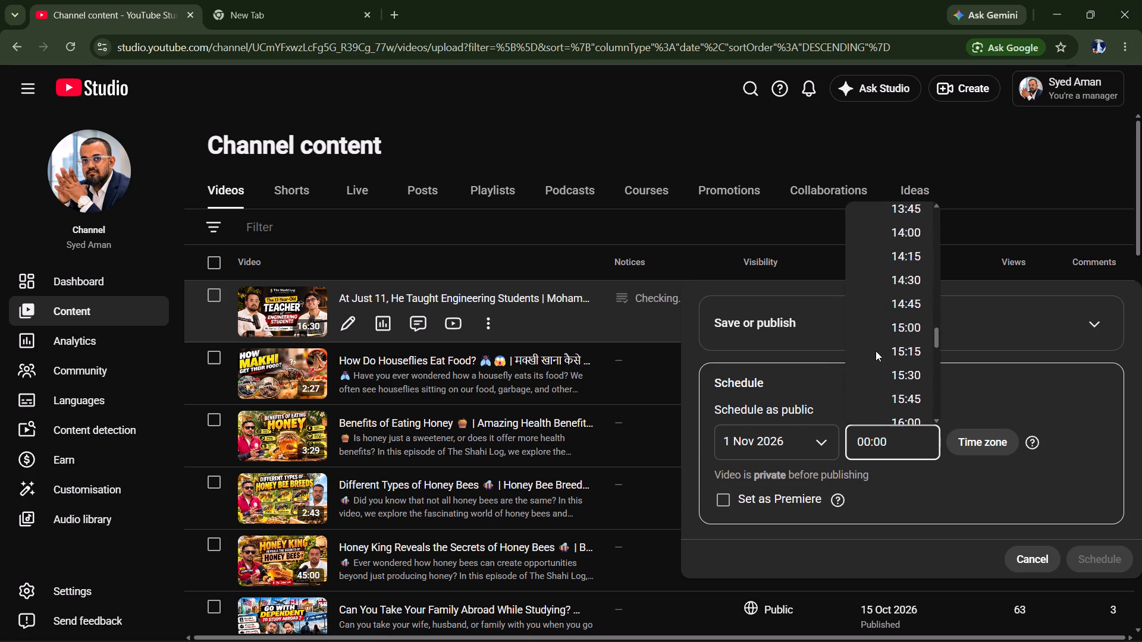
{"action": "scroll", "coordinate": [876, 351], "scroll_direction": "down", "scroll_amount": 2}
{"action": "scroll", "coordinate": [895, 232], "scroll_direction": "up", "scroll_amount": 5}
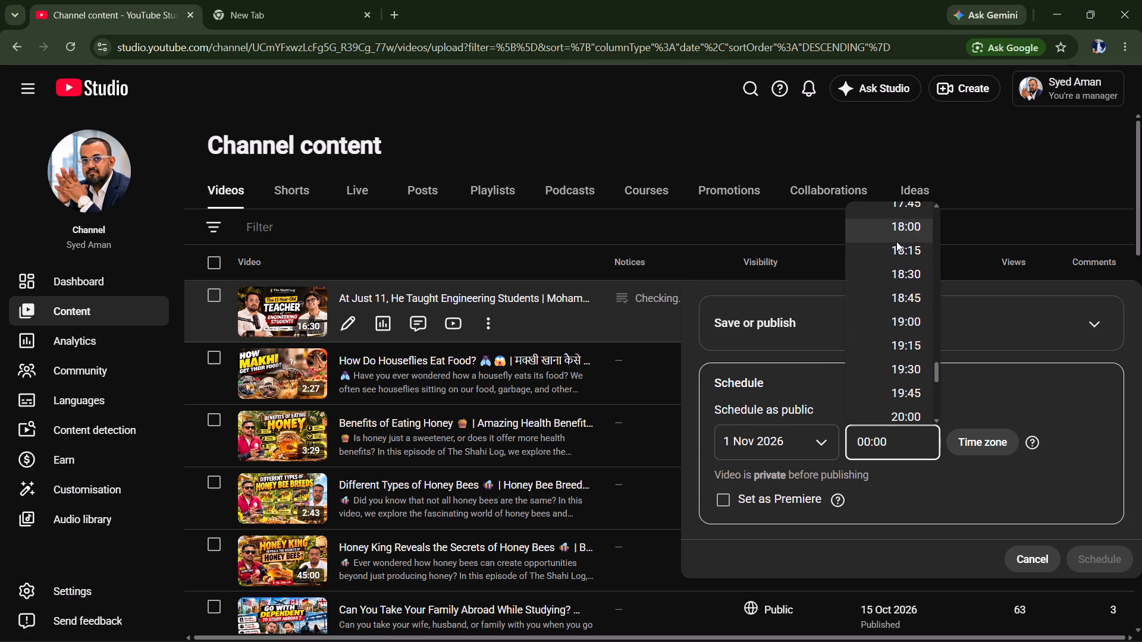
{"action": "left_click", "coordinate": [903, 231]}
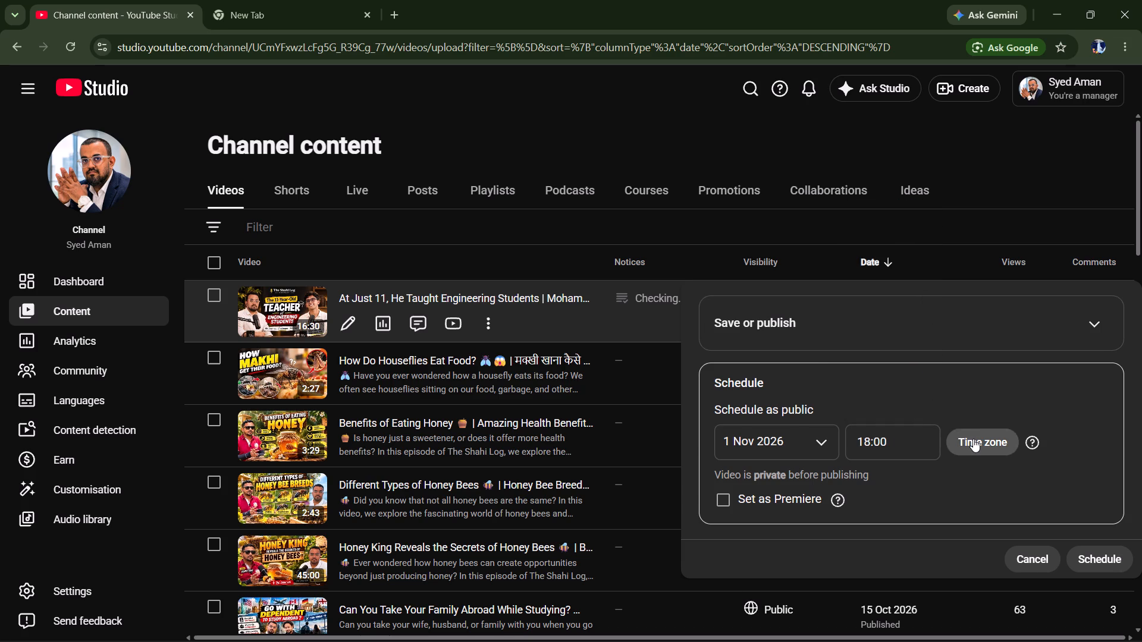
Set the time zone of the scheduled publication to (GMT+05:30) Kolkata.
{"action": "left_click", "coordinate": [973, 439]}
{"action": "scroll", "coordinate": [873, 248], "scroll_direction": "down", "scroll_amount": 7}
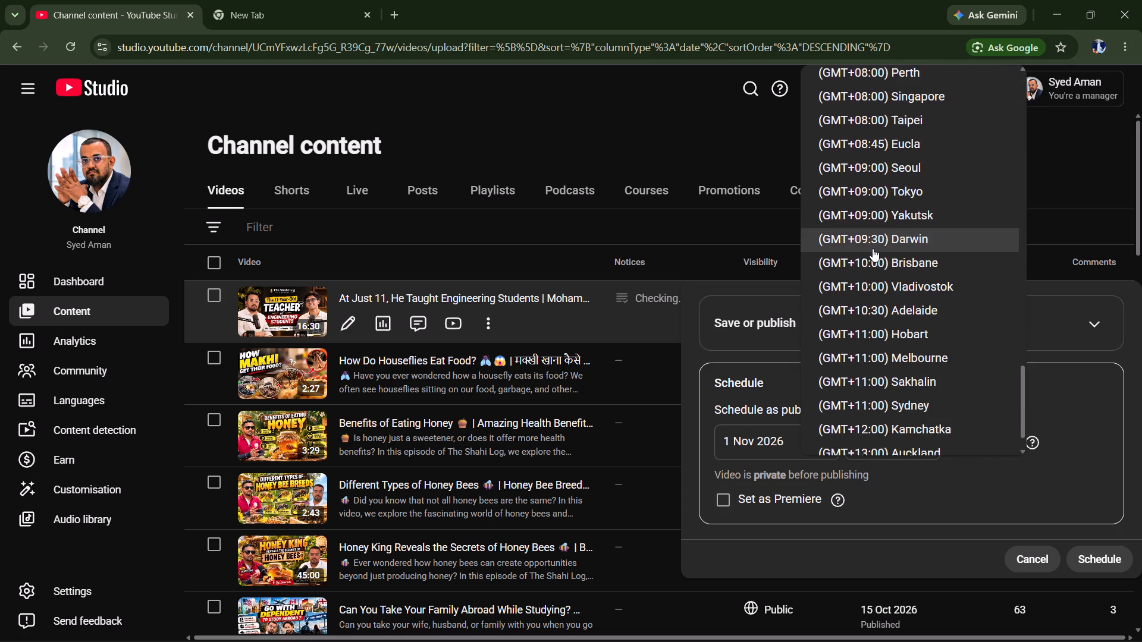
{"action": "scroll", "coordinate": [873, 248], "scroll_direction": "down", "scroll_amount": 2}
{"action": "scroll", "coordinate": [873, 248], "scroll_direction": "up", "scroll_amount": 4}
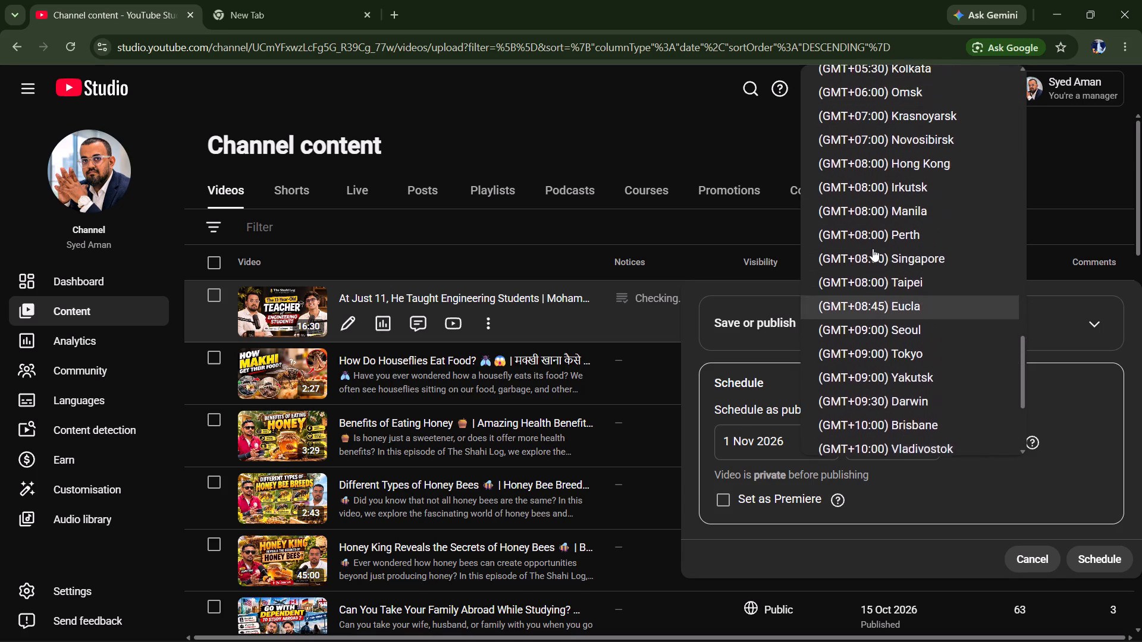
{"action": "scroll", "coordinate": [873, 248], "scroll_direction": "up", "scroll_amount": 1}
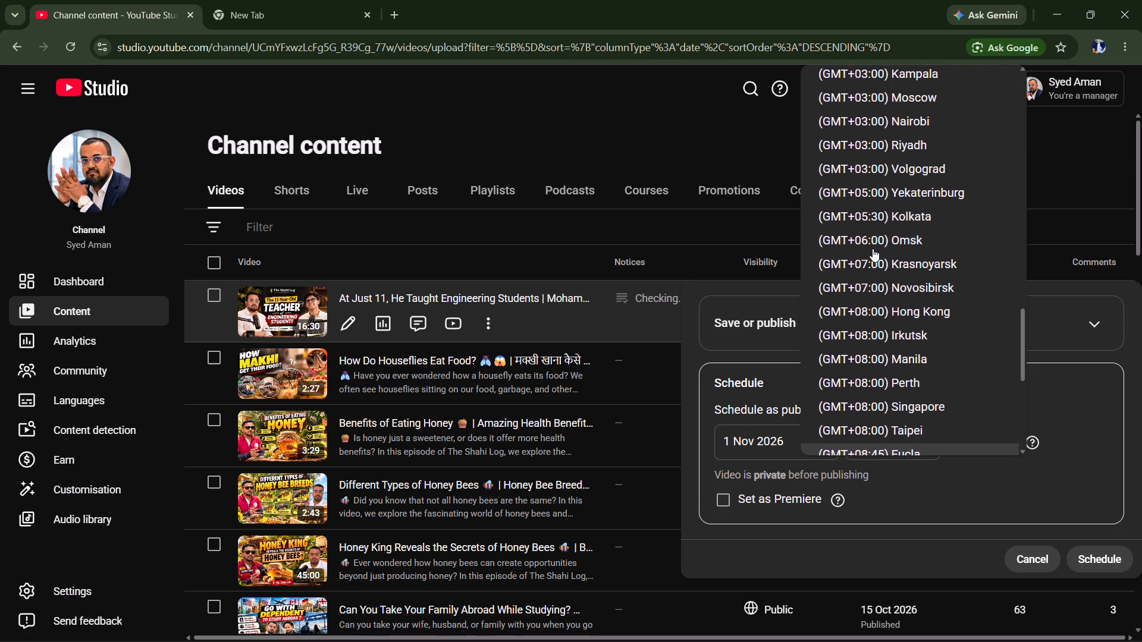
{"action": "scroll", "coordinate": [873, 248], "scroll_direction": "up", "scroll_amount": 3}
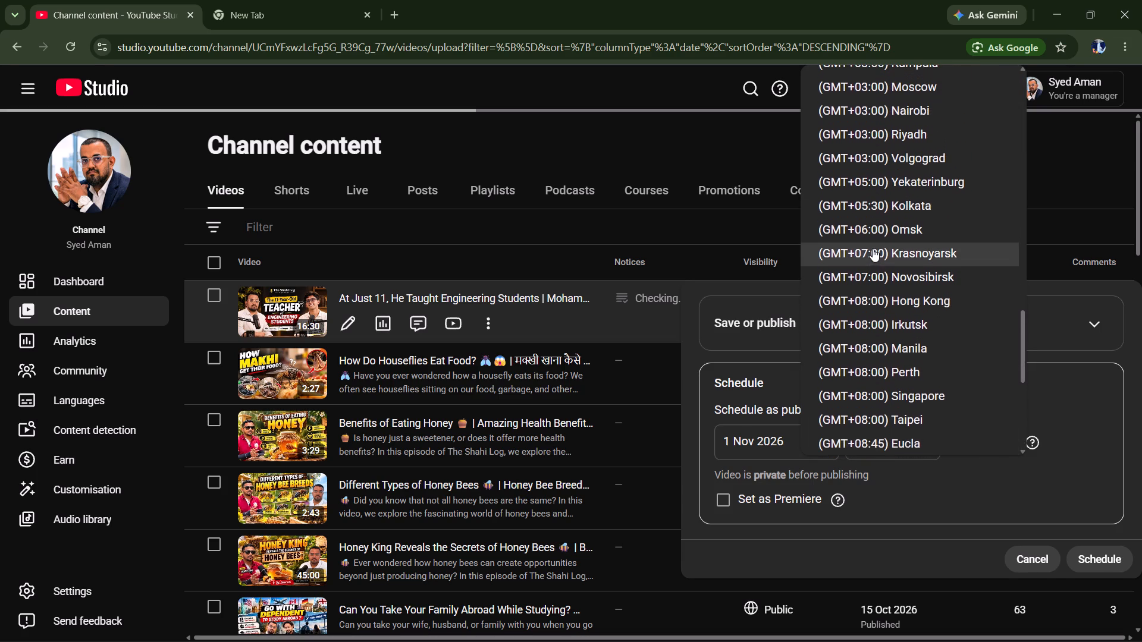
{"action": "scroll", "coordinate": [873, 248], "scroll_direction": "up", "scroll_amount": 1}
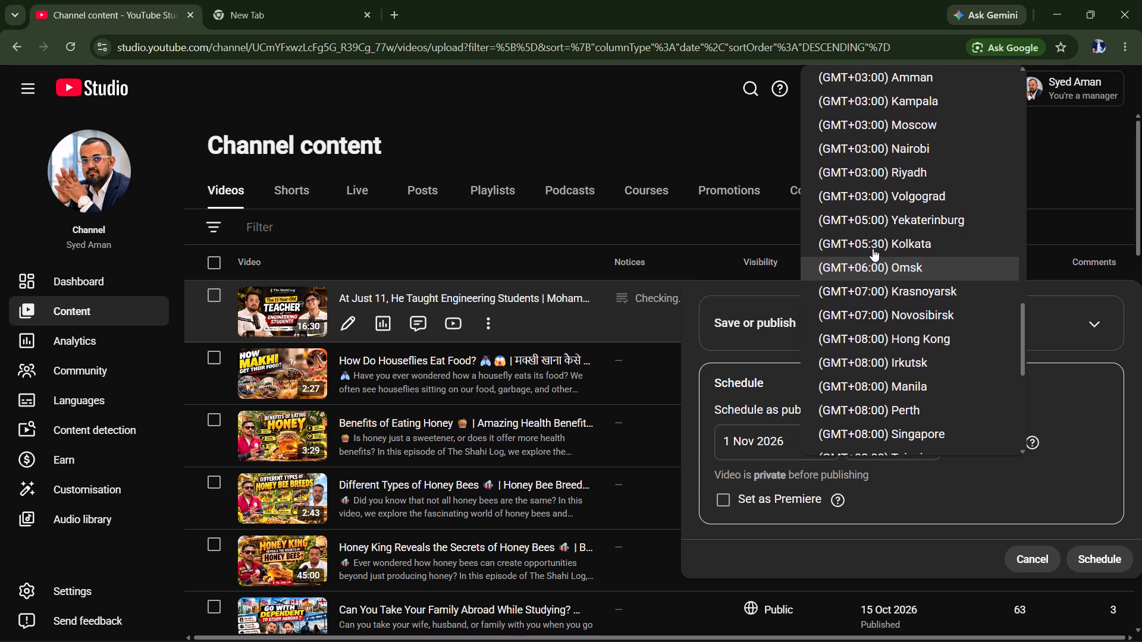
{"action": "scroll", "coordinate": [873, 248], "scroll_direction": "up", "scroll_amount": 1}
{"action": "left_click", "coordinate": [875, 232]}
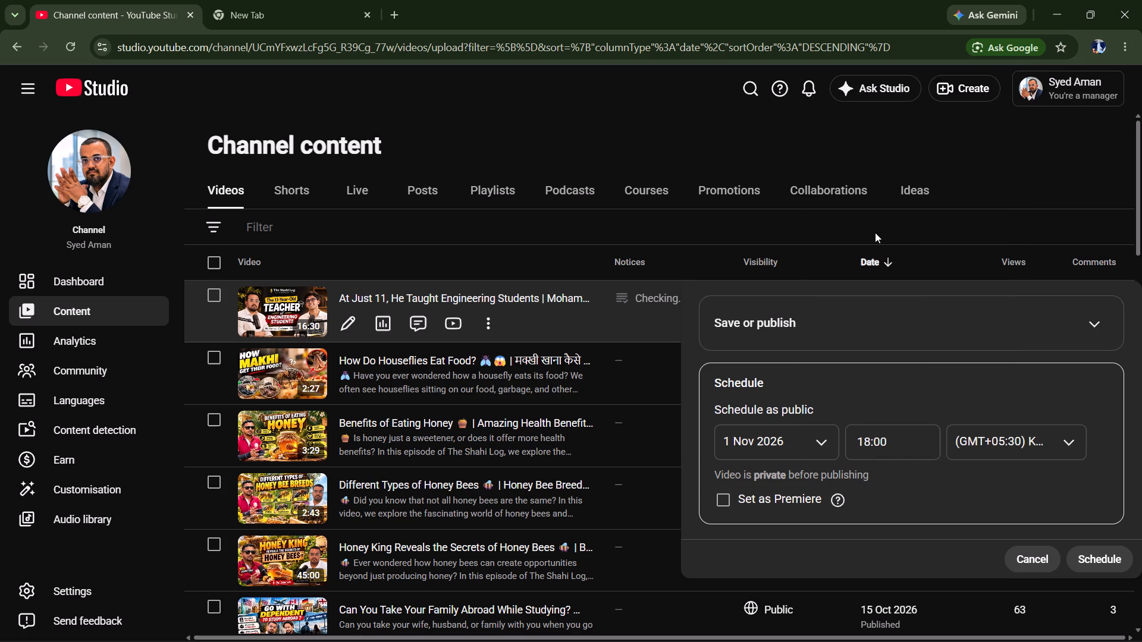
Save the public publication schedule for the new interview upload.
{"action": "scroll", "coordinate": [933, 474], "scroll_direction": "down", "scroll_amount": 3}
{"action": "left_click", "coordinate": [1108, 557]}
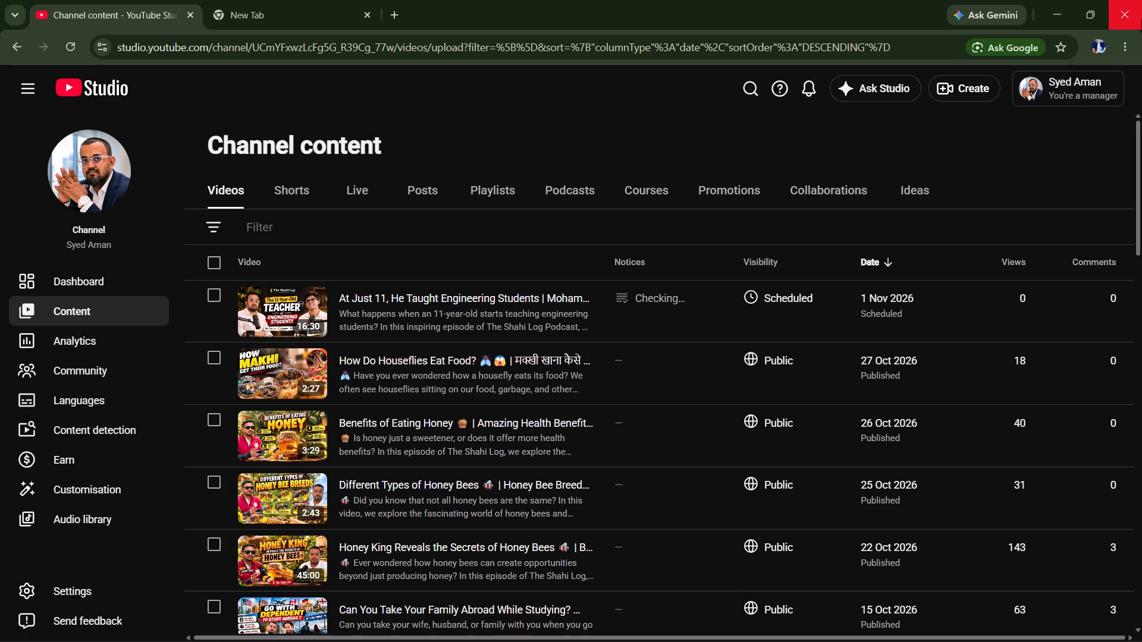
Minimise the YouTube Studio window and close both the browser window with Telegram's Saved Messages and the VN video editor.
{"action": "left_click", "coordinate": [1060, 4]}
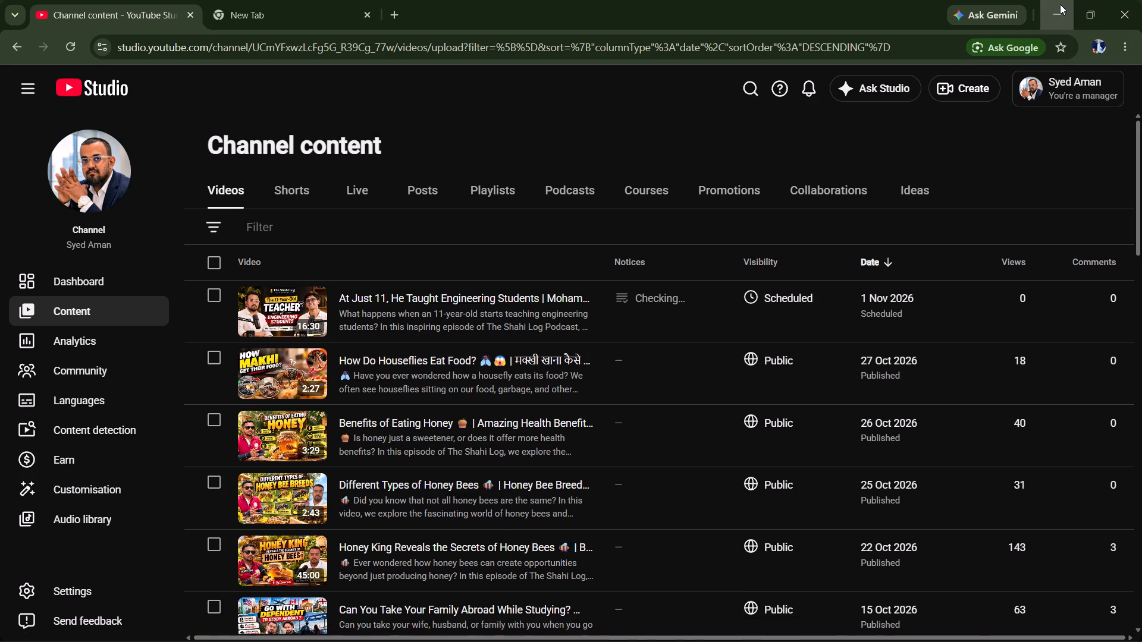
{"action": "left_click", "coordinate": [1141, 4]}
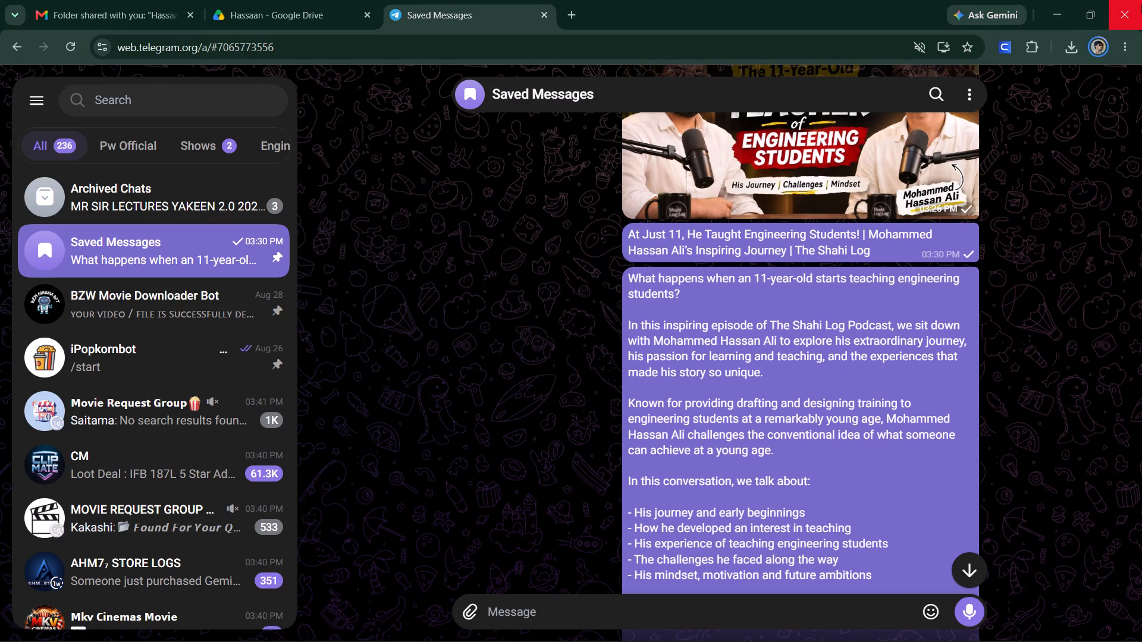
{"action": "left_click", "coordinate": [996, 8]}
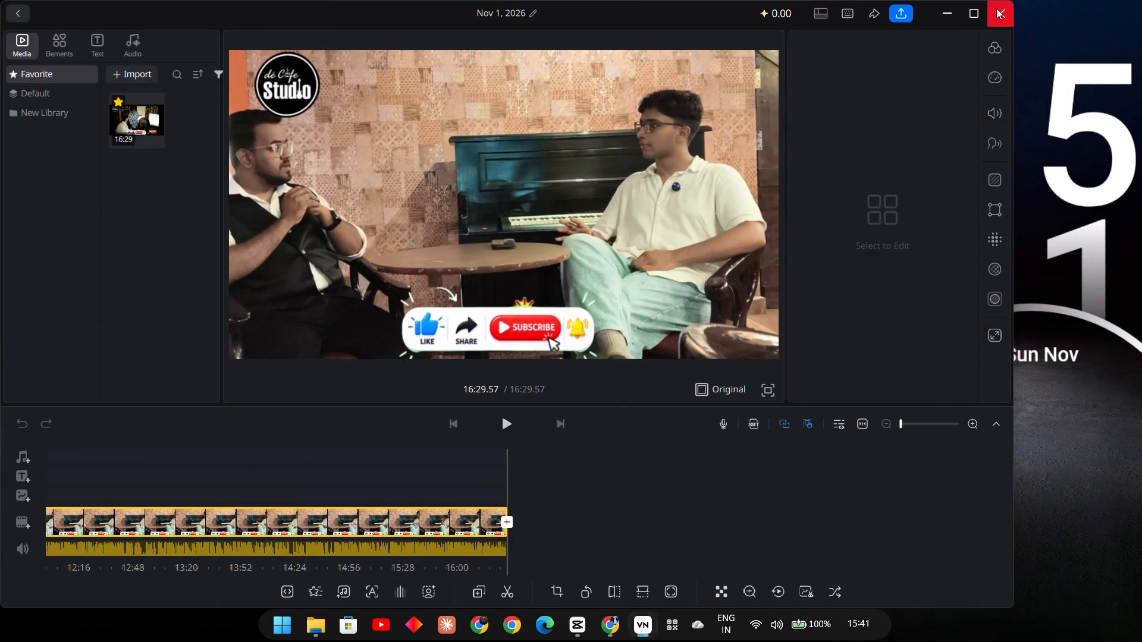
Switch back to YouTube Studio to check the new upload's entry in the channel's video list, and minimise the window.
{"action": "left_click", "coordinate": [622, 627]}
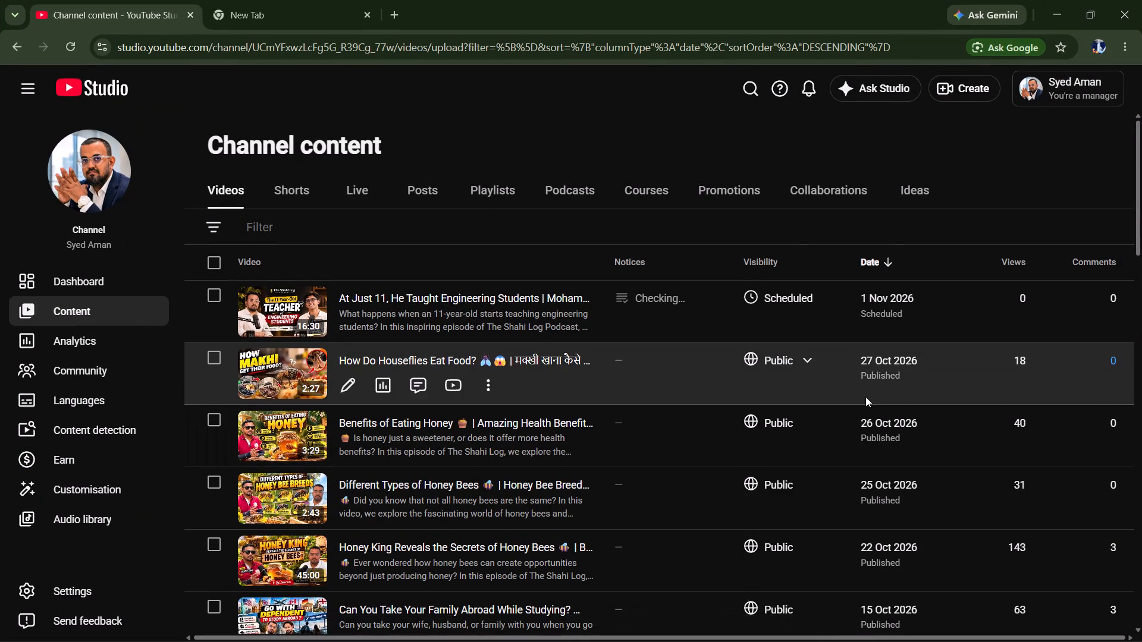
{"action": "scroll", "coordinate": [865, 396], "scroll_direction": "down", "scroll_amount": 5}
{"action": "scroll", "coordinate": [865, 396], "scroll_direction": "up", "scroll_amount": 7}
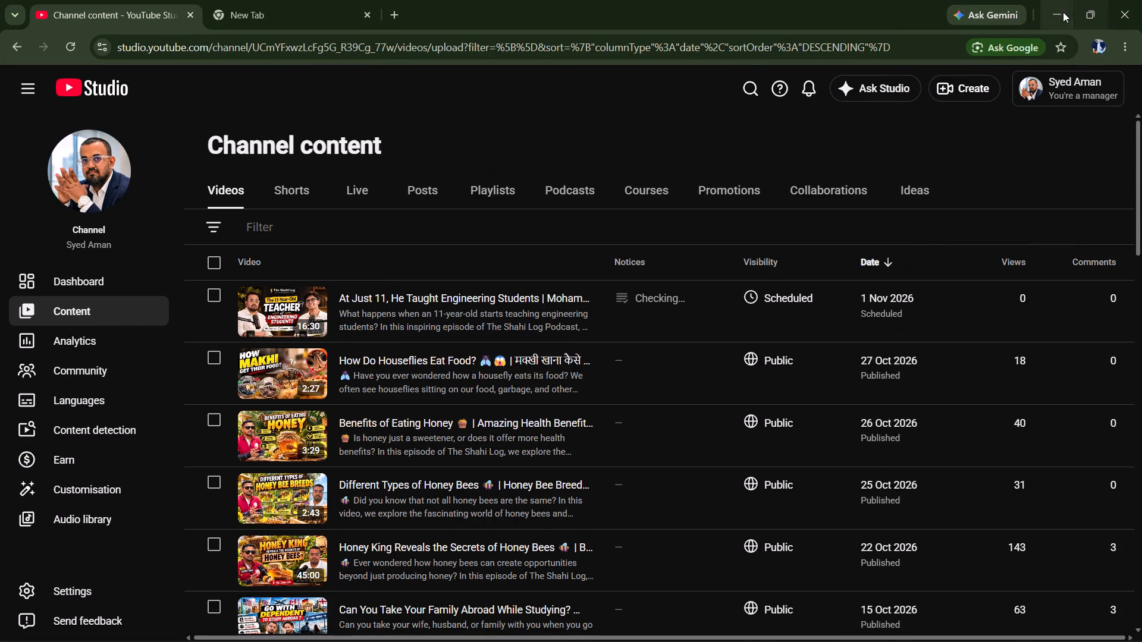
{"action": "left_click", "coordinate": [1063, 12]}
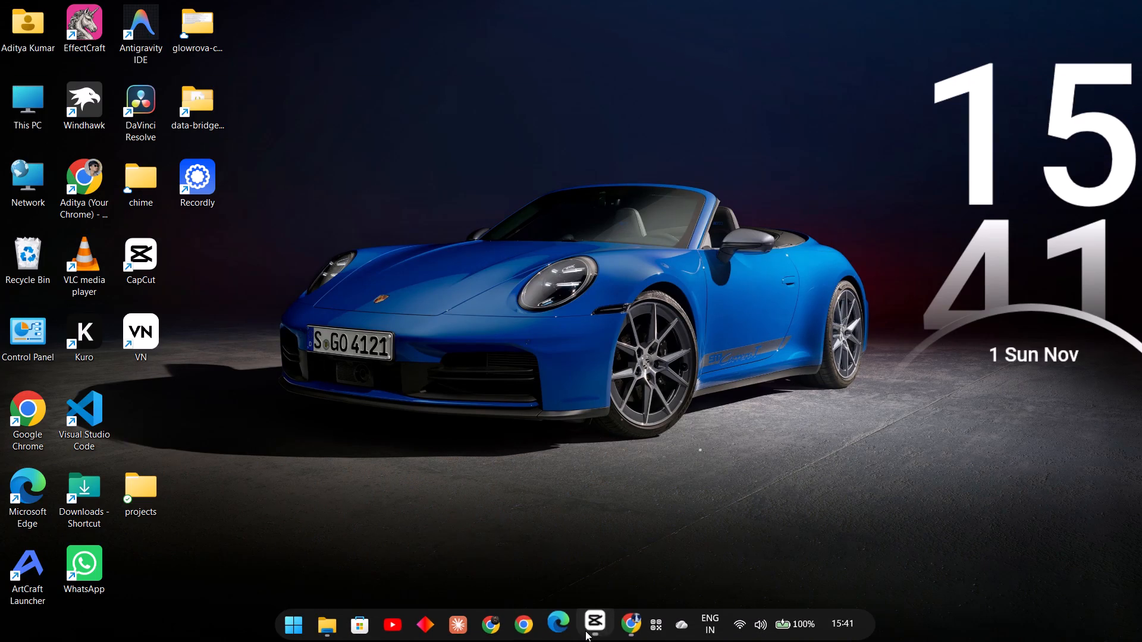
Switch to CapCut, close the open 1101 project and exit the application.
{"action": "left_click", "coordinate": [585, 631]}
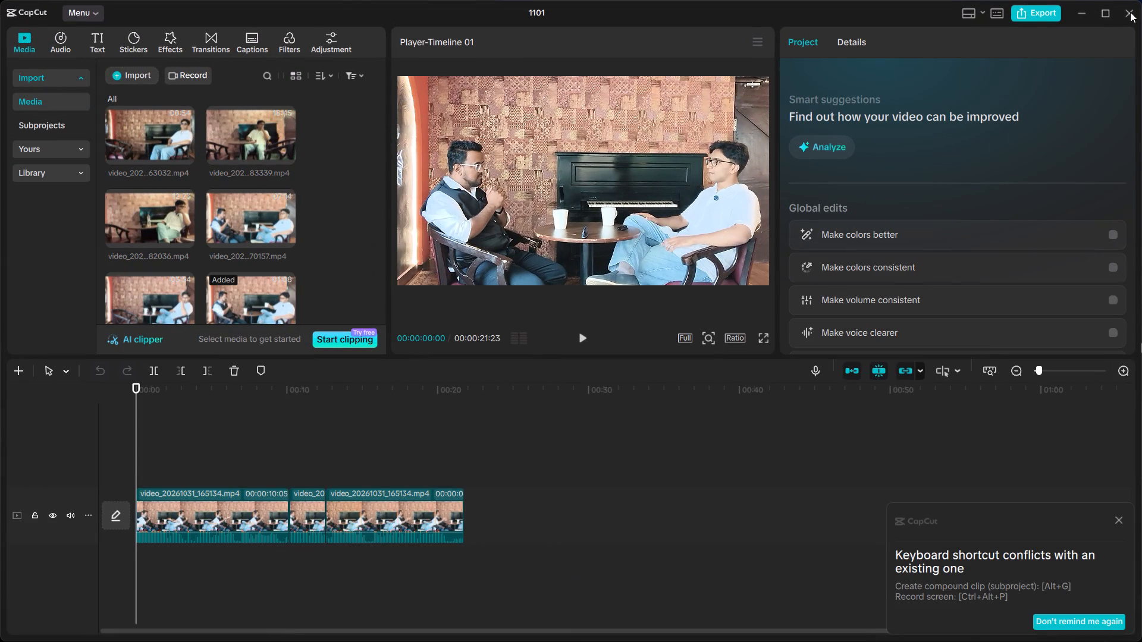
{"action": "left_click", "coordinate": [1130, 18]}
{"action": "scroll", "coordinate": [450, 635], "scroll_direction": "left", "scroll_amount": 1}
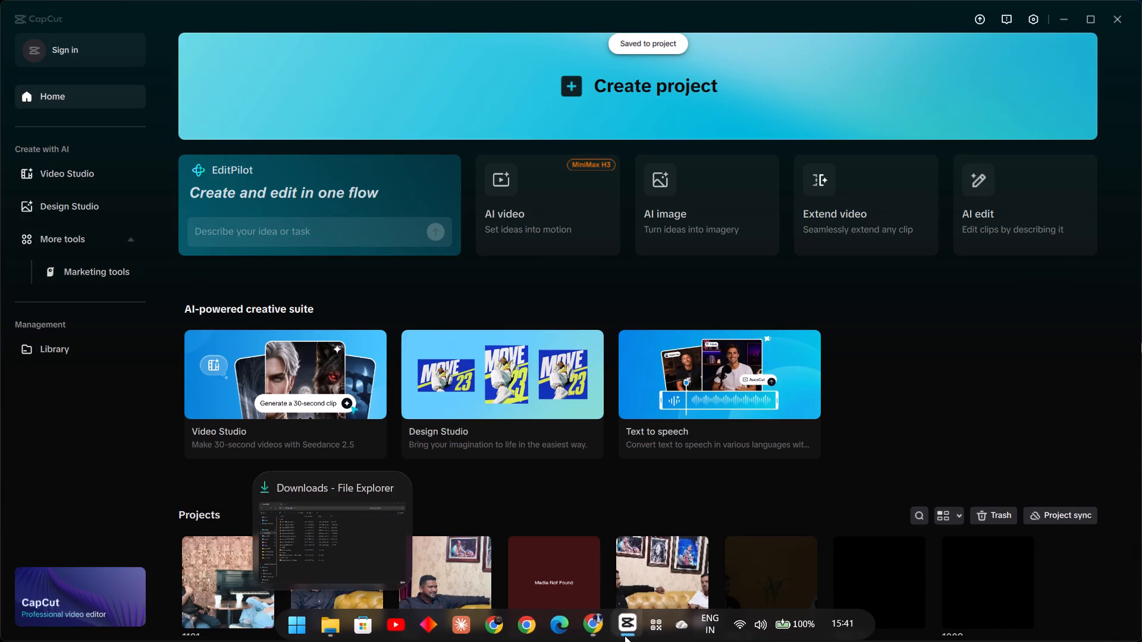
{"action": "left_click", "coordinate": [1110, 20]}
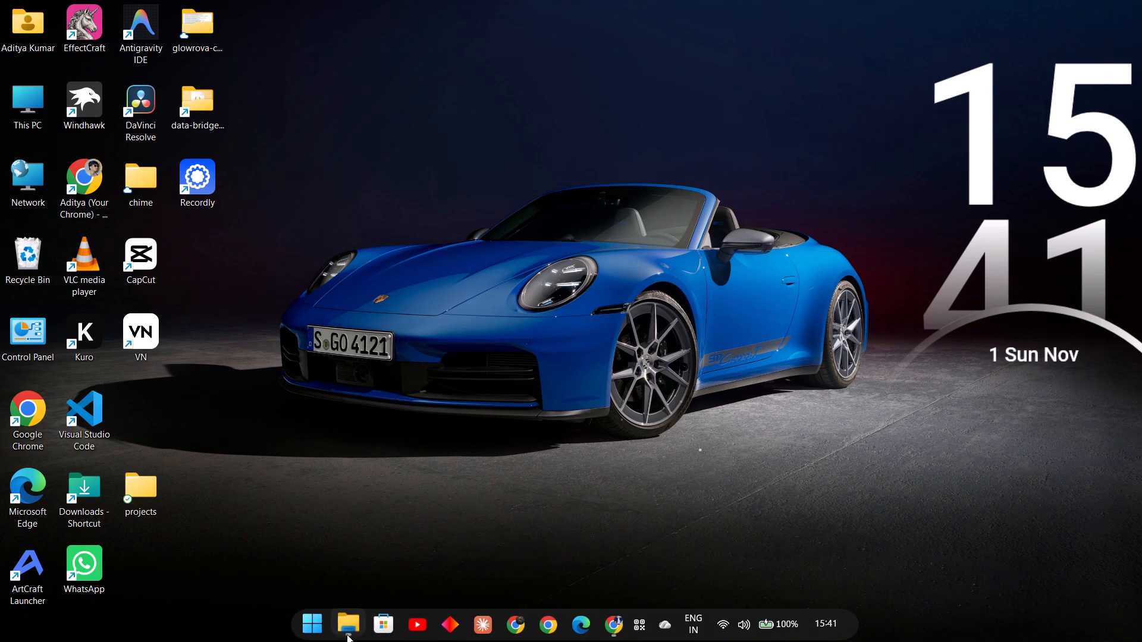
Delete the eight raw MP4 clips whose names start with video_20261031 from the Downloads folder in File Explorer.
{"action": "left_click", "coordinate": [347, 634]}
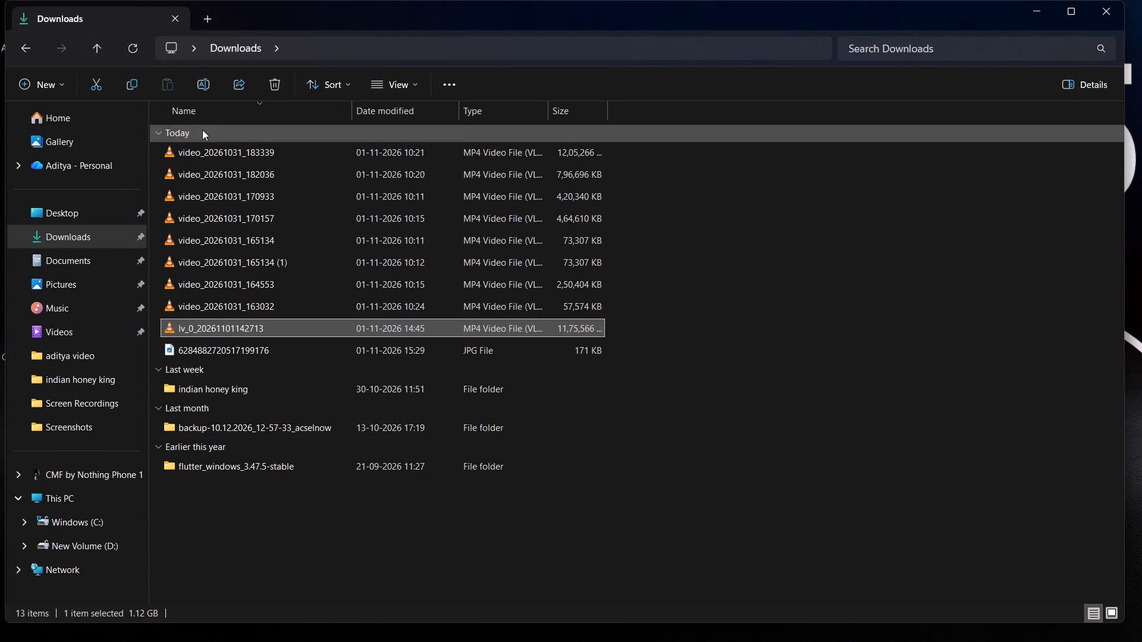
{"action": "left_click_drag", "start_coordinate": [160, 146], "coordinate": [483, 250]}
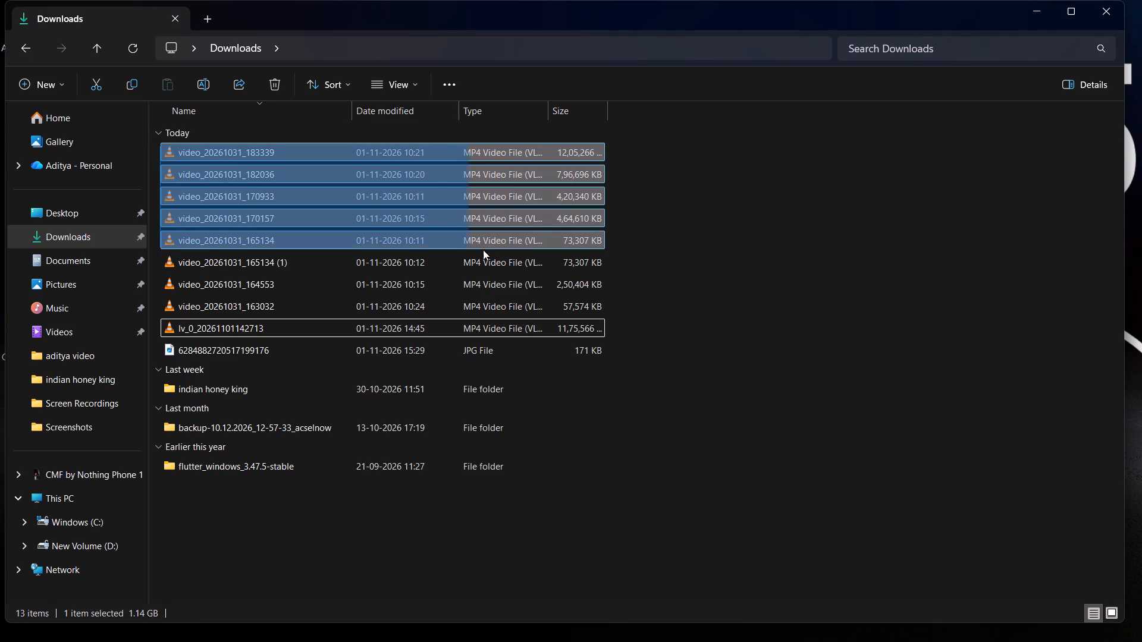
{"action": "left_click_drag", "start_coordinate": [483, 250], "coordinate": [661, 328]}
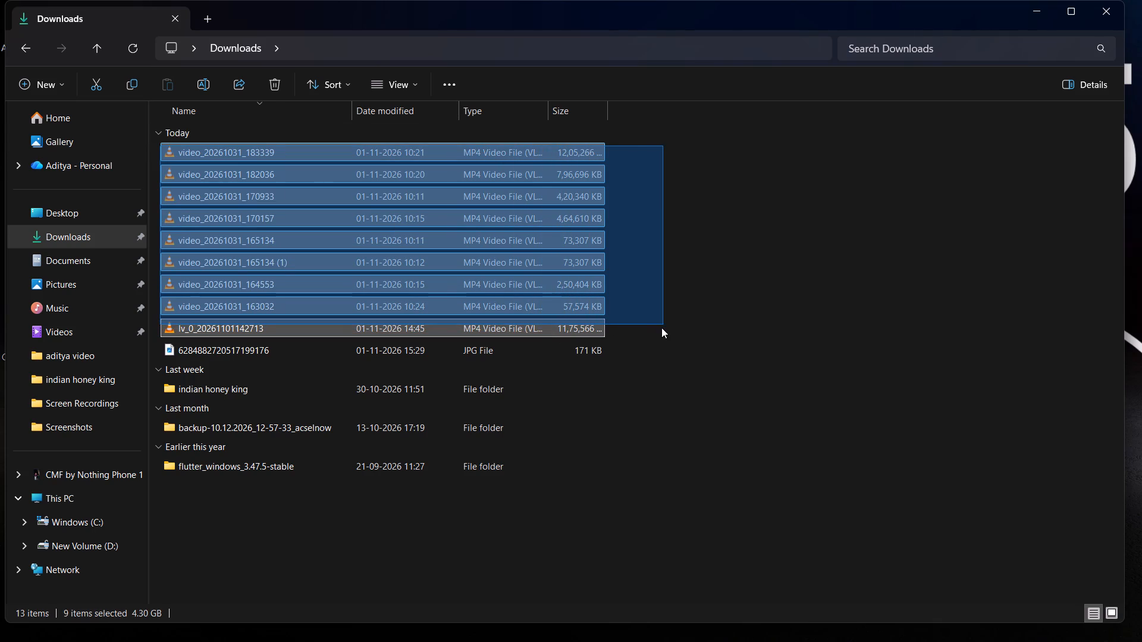
{"action": "left_click_drag", "start_coordinate": [661, 328], "coordinate": [630, 316]}
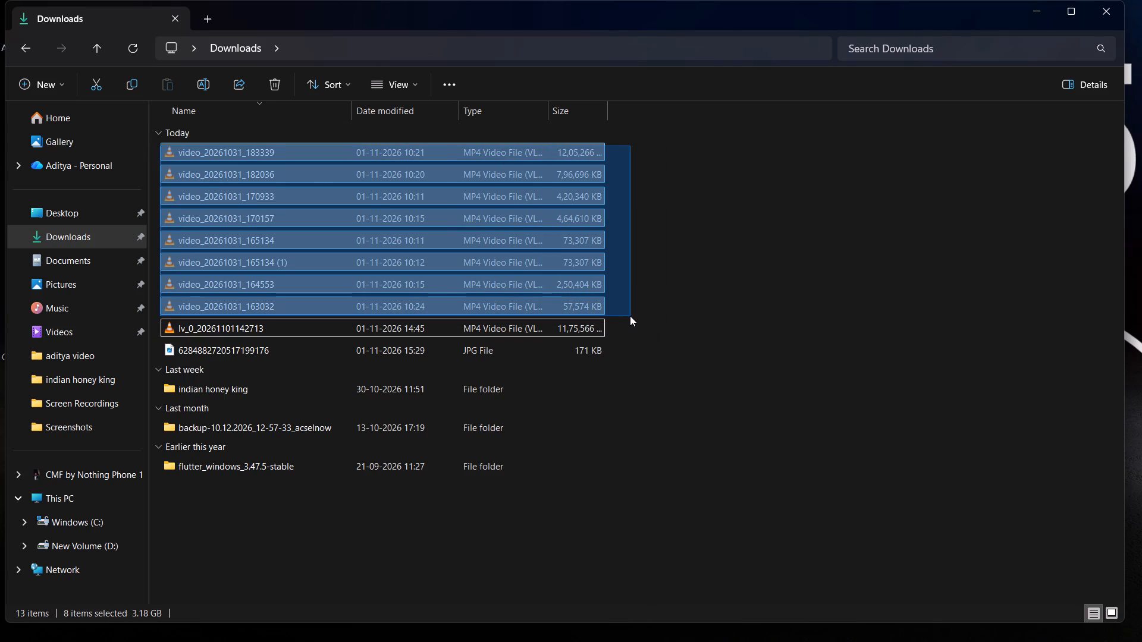
{"action": "left_click_drag", "start_coordinate": [630, 316], "coordinate": [618, 312]}
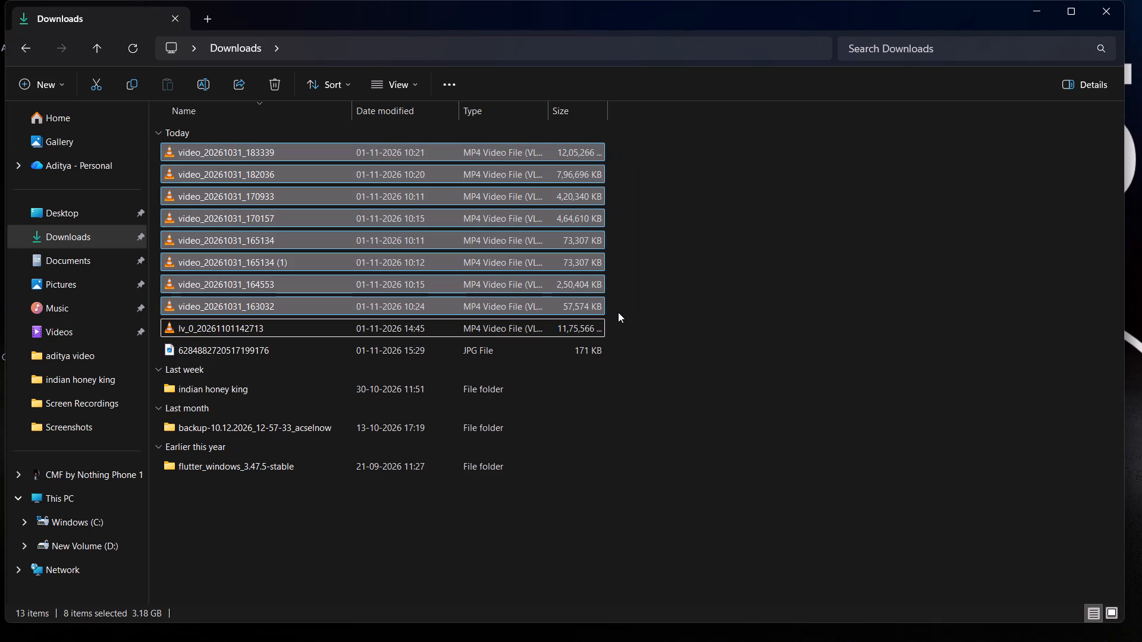
{"action": "left_click", "coordinate": [277, 85]}
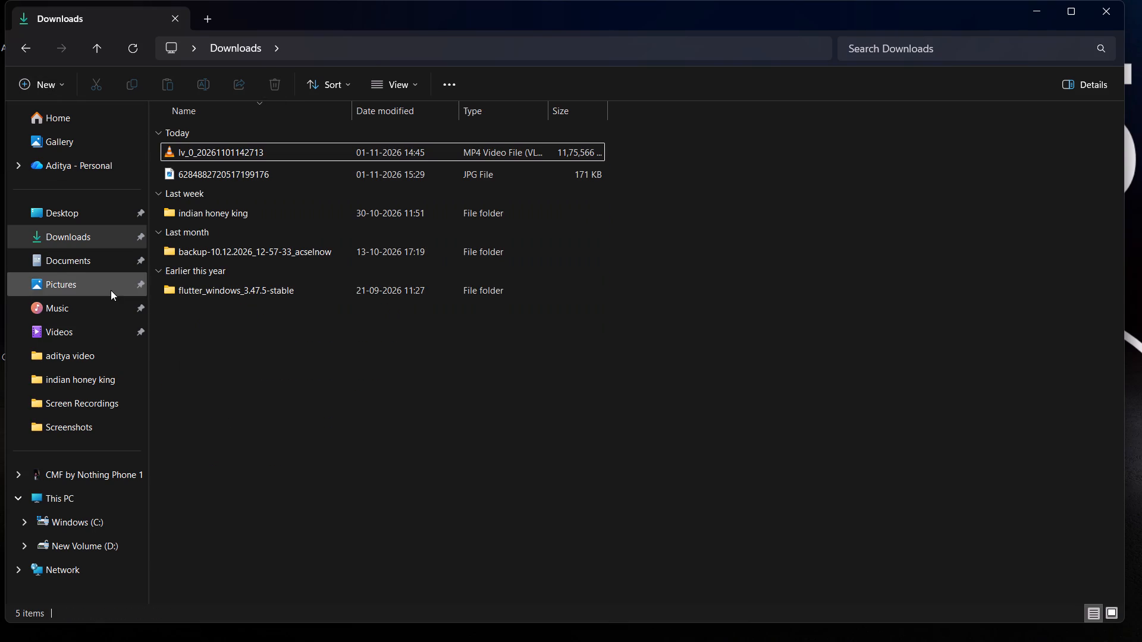
Check the drives' free space and the contents of the Windows (C:) drive, and close File Explorer.
{"action": "left_click", "coordinate": [98, 505]}
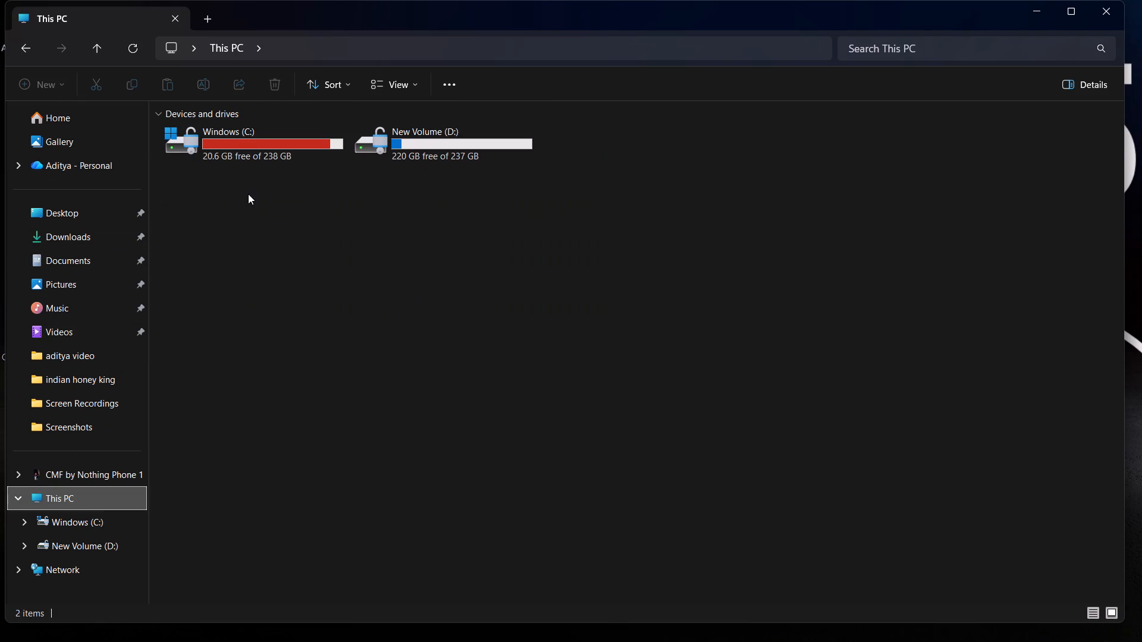
{"action": "double_click", "coordinate": [286, 149]}
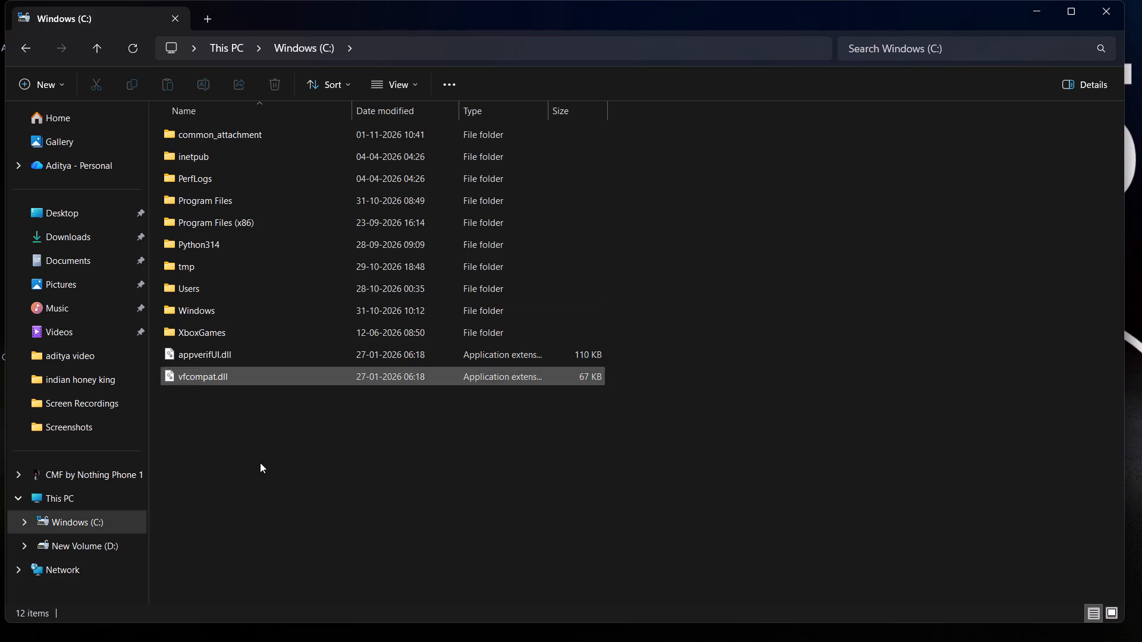
{"action": "left_click", "coordinate": [1107, 15]}
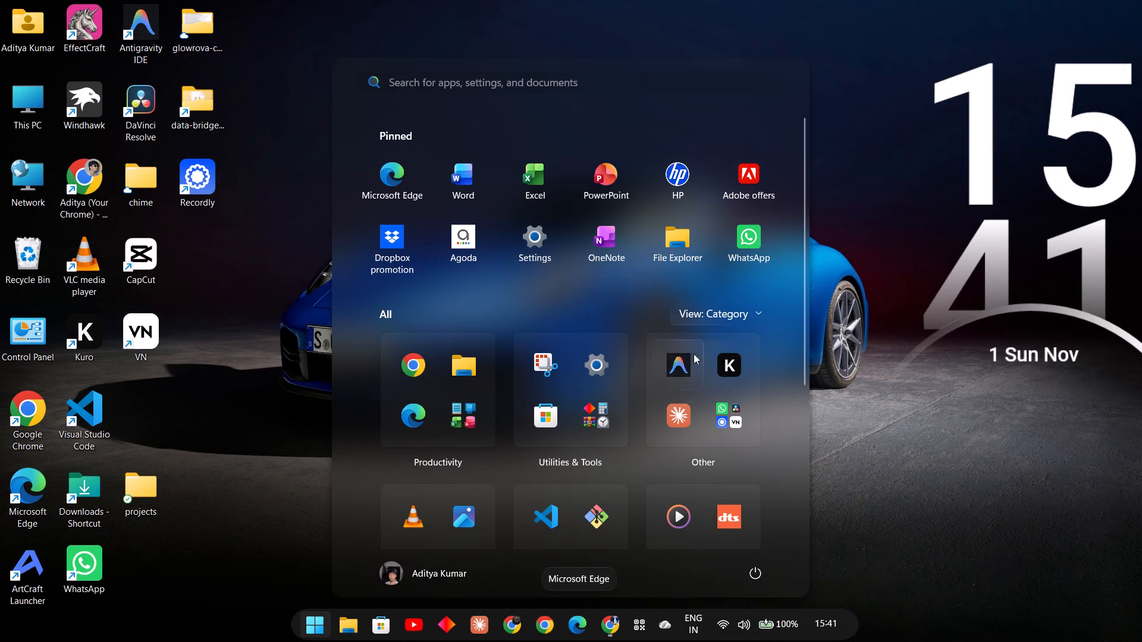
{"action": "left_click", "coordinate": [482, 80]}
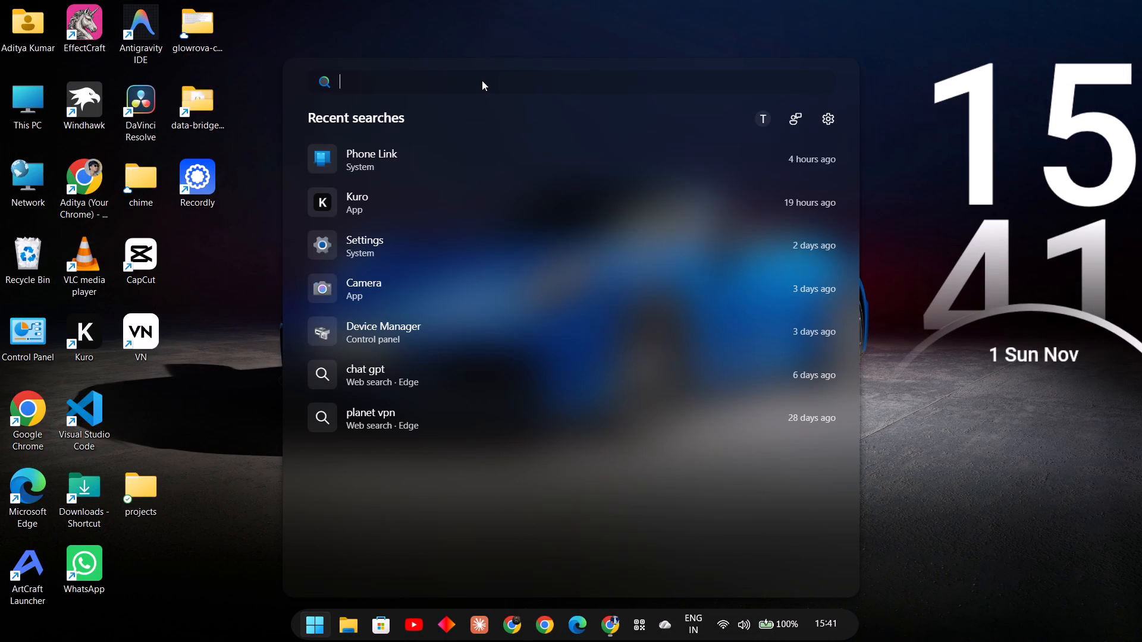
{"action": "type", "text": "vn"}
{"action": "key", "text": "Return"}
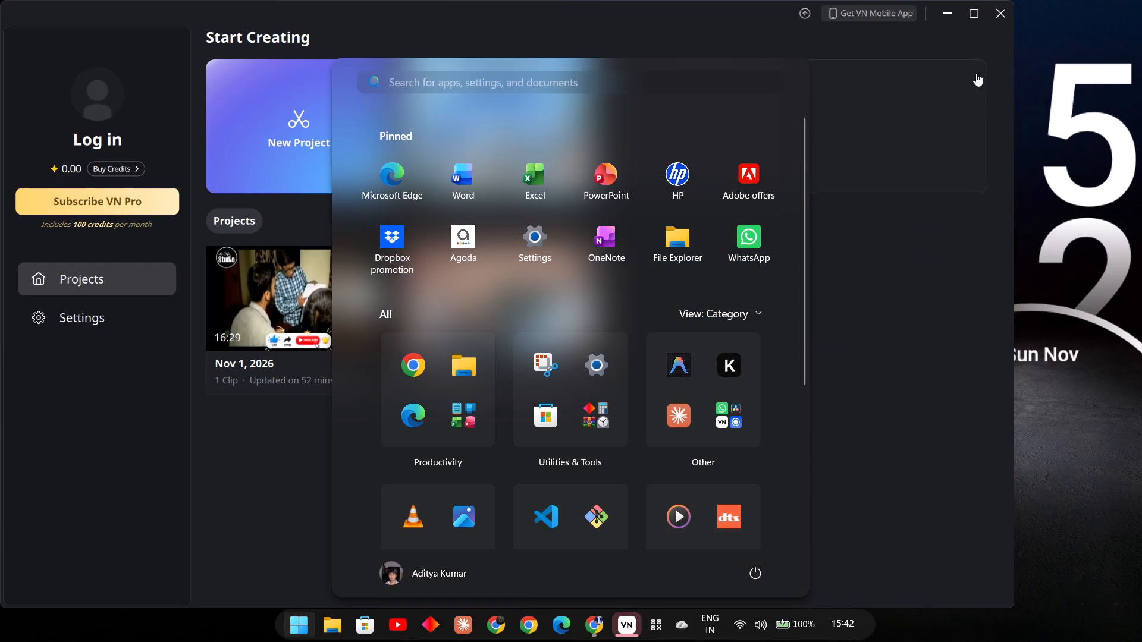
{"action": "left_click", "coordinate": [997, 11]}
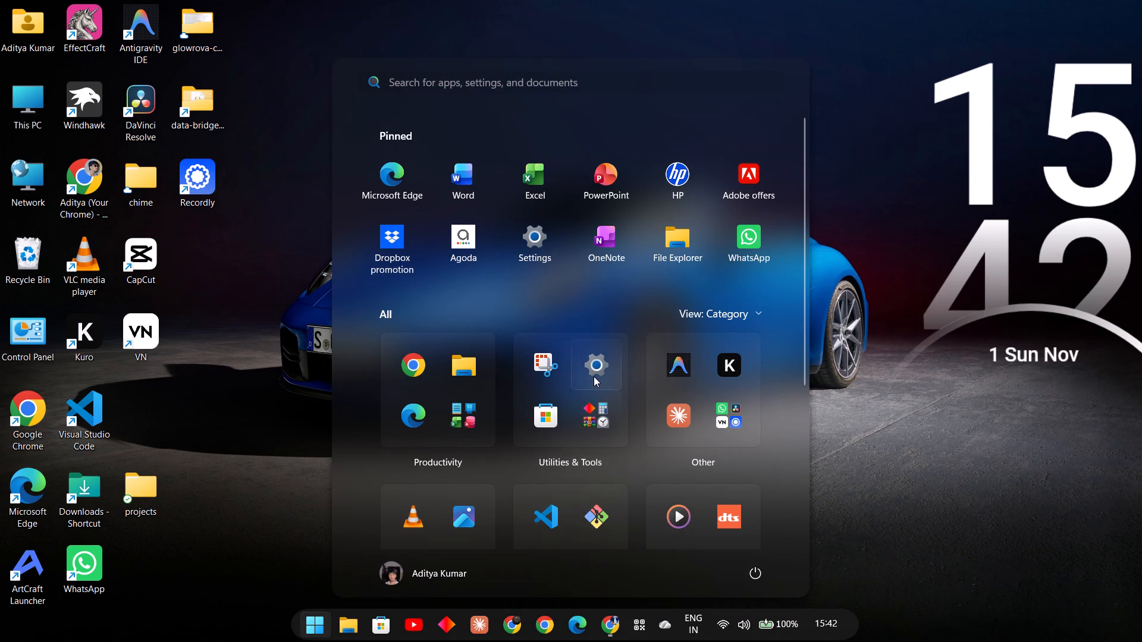
Open Windows Settings and search the settings for "vn".
{"action": "left_click", "coordinate": [594, 376]}
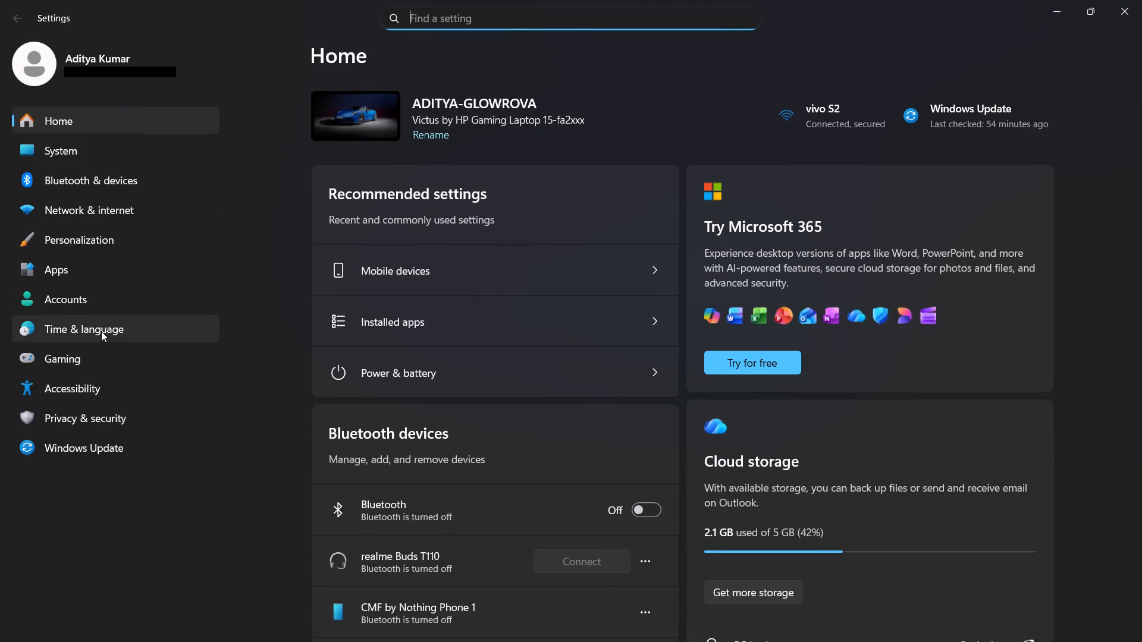
{"action": "left_click", "coordinate": [495, 15]}
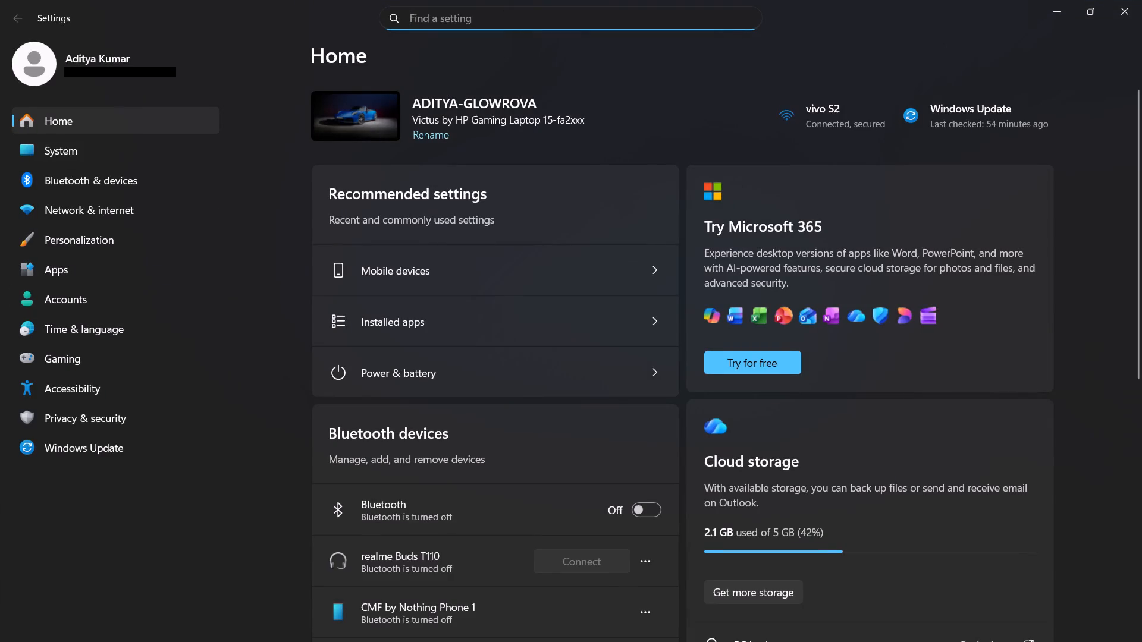
{"action": "type", "text": "vn"}
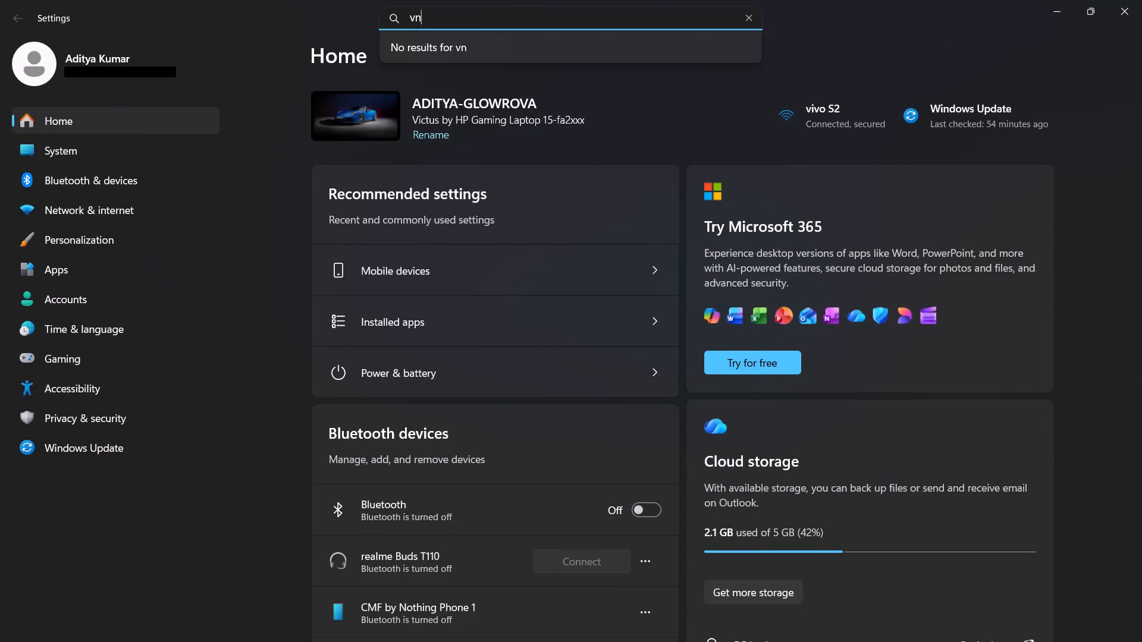
Search the settings for "app", open Default apps and look up the file type "vn".
{"action": "key", "text": "BackSpace"}
{"action": "key", "text": "BackSpace"}
{"action": "key", "text": "BackSpace"}
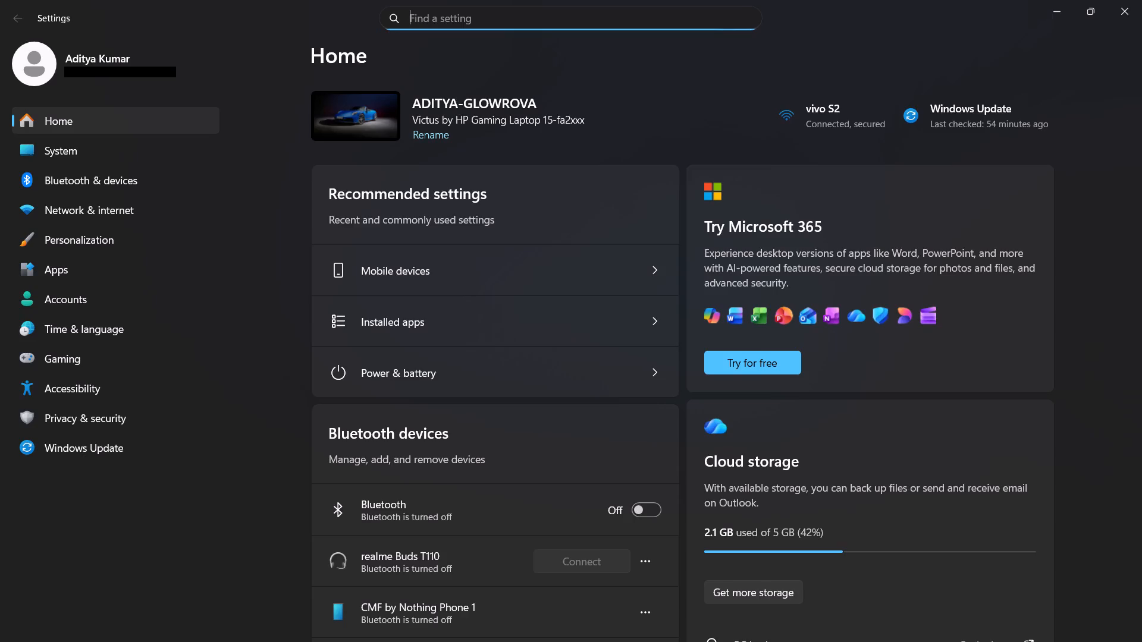
{"action": "type", "text": "app"}
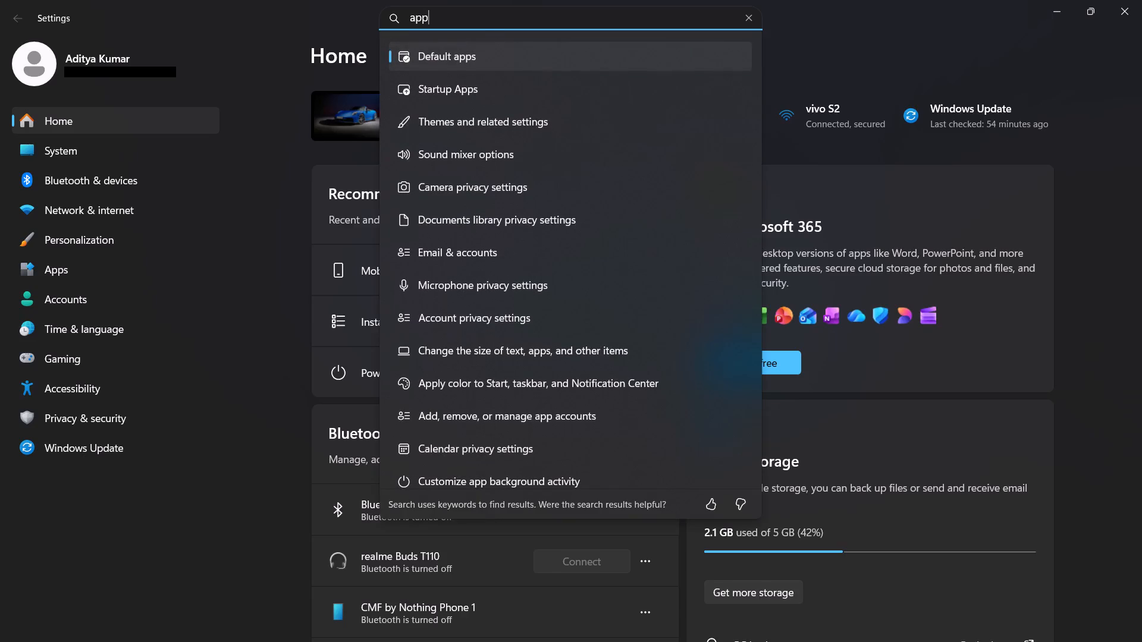
{"action": "left_click", "coordinate": [480, 59]}
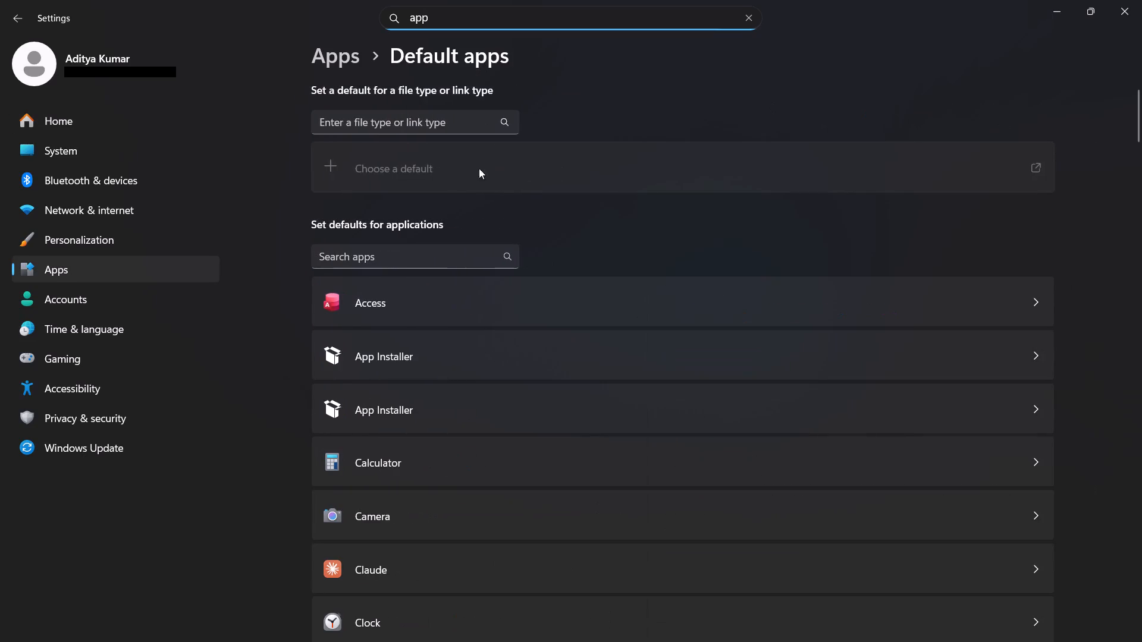
{"action": "left_click", "coordinate": [445, 122]}
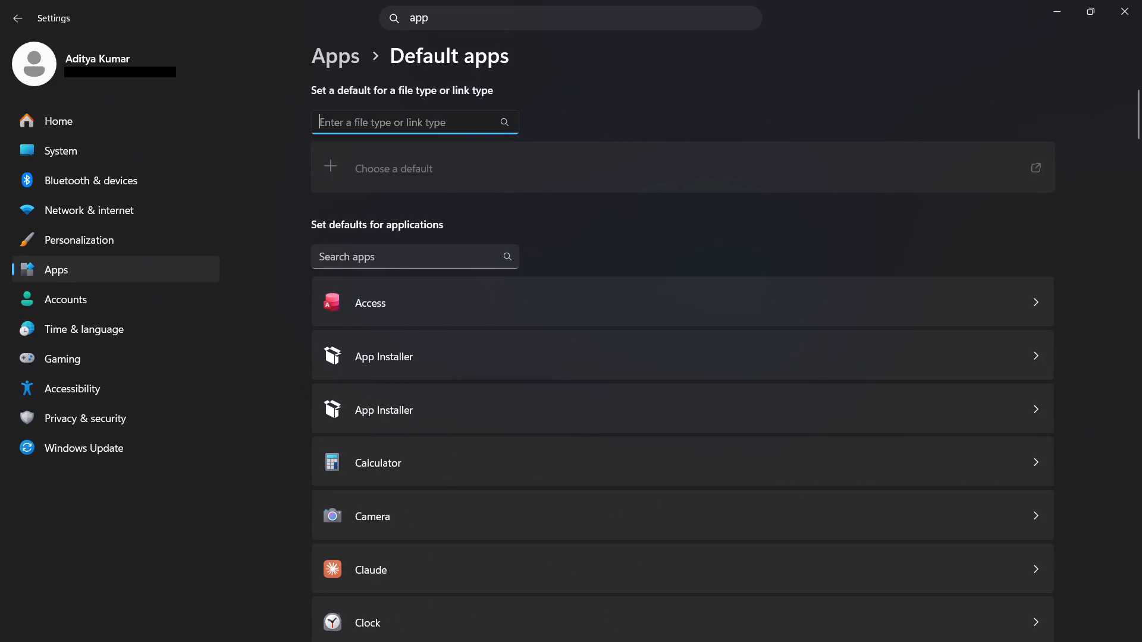
{"action": "type", "text": "vn"}
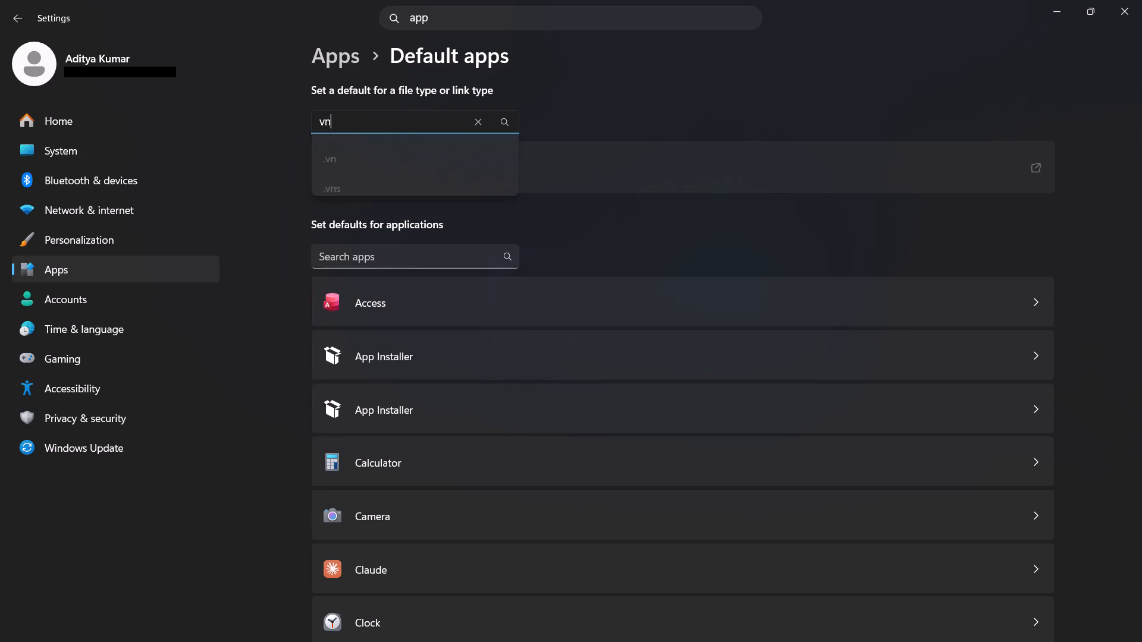
{"action": "key", "text": "Return"}
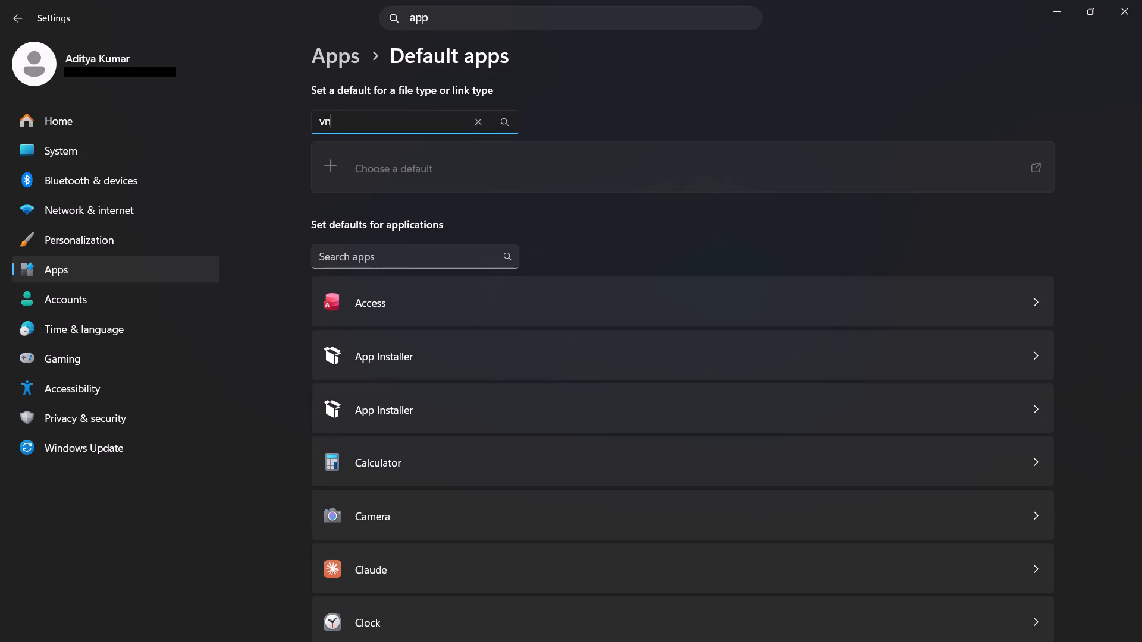
Find VN among the installed apps by searching for "vn" and uninstall it with its setup program.
{"action": "left_click", "coordinate": [357, 60]}
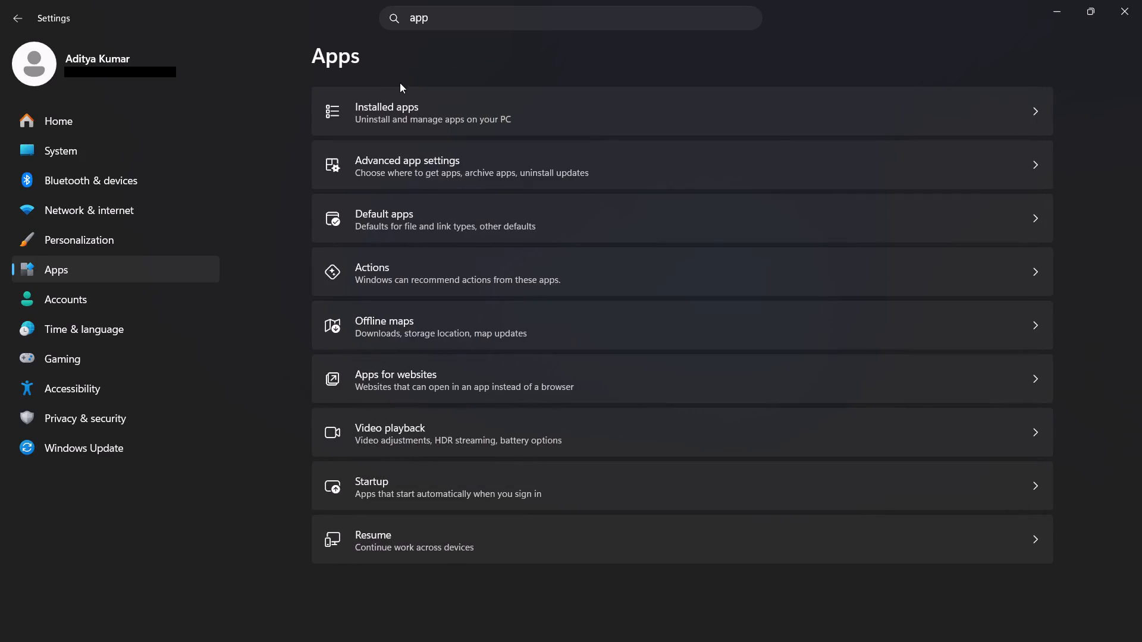
{"action": "left_click", "coordinate": [437, 112]}
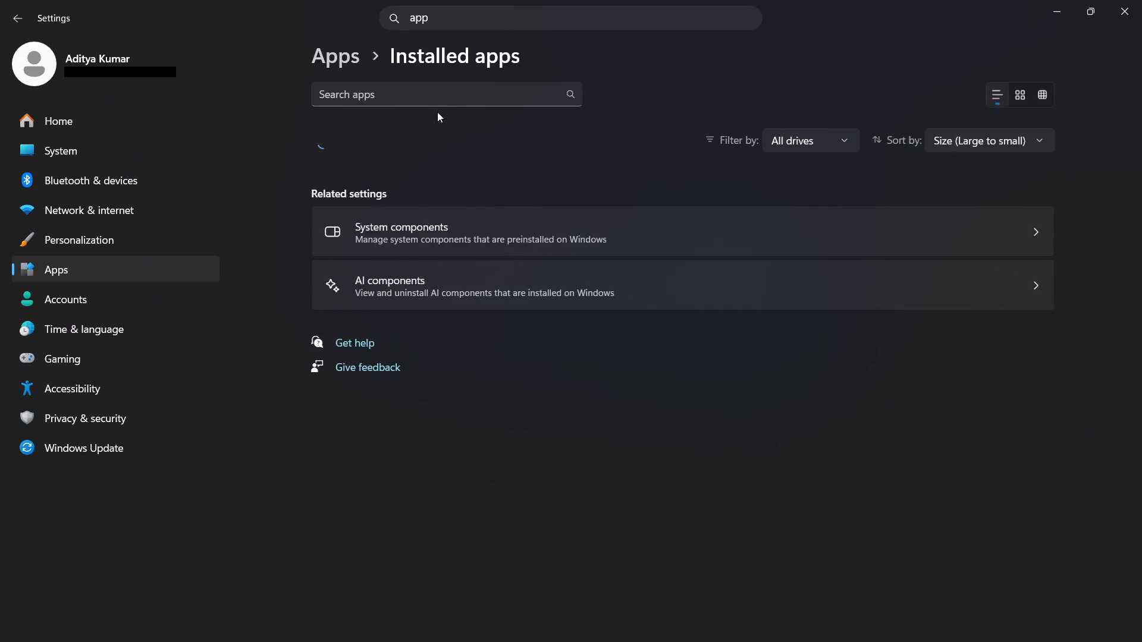
{"action": "left_click", "coordinate": [465, 87]}
{"action": "type", "text": "vn"}
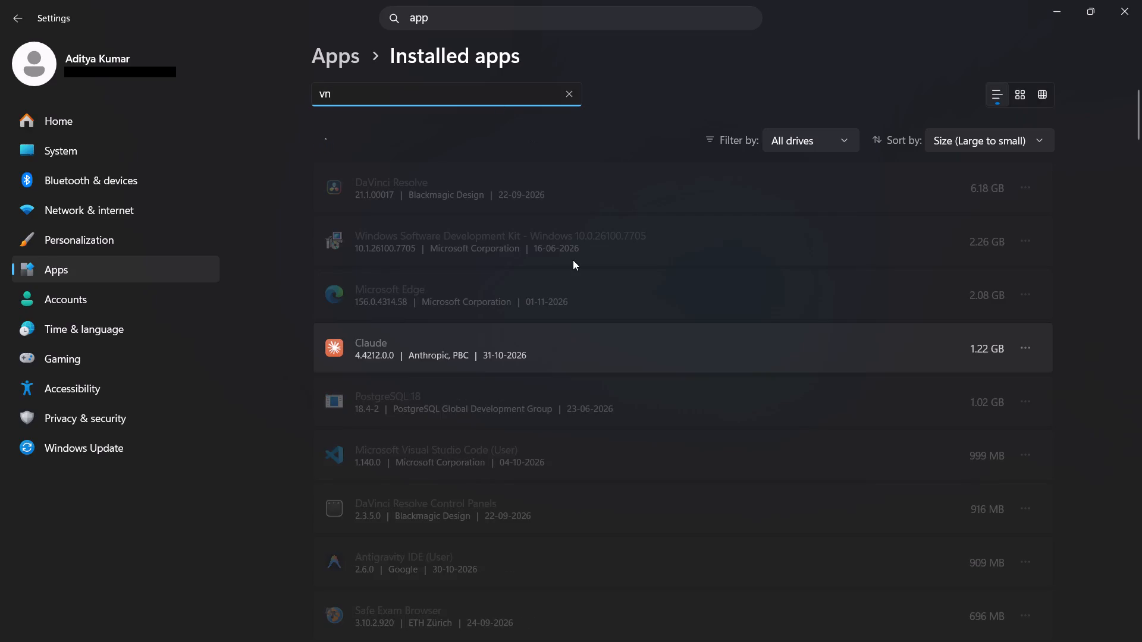
{"action": "left_click", "coordinate": [1024, 184]}
{"action": "left_click", "coordinate": [947, 232]}
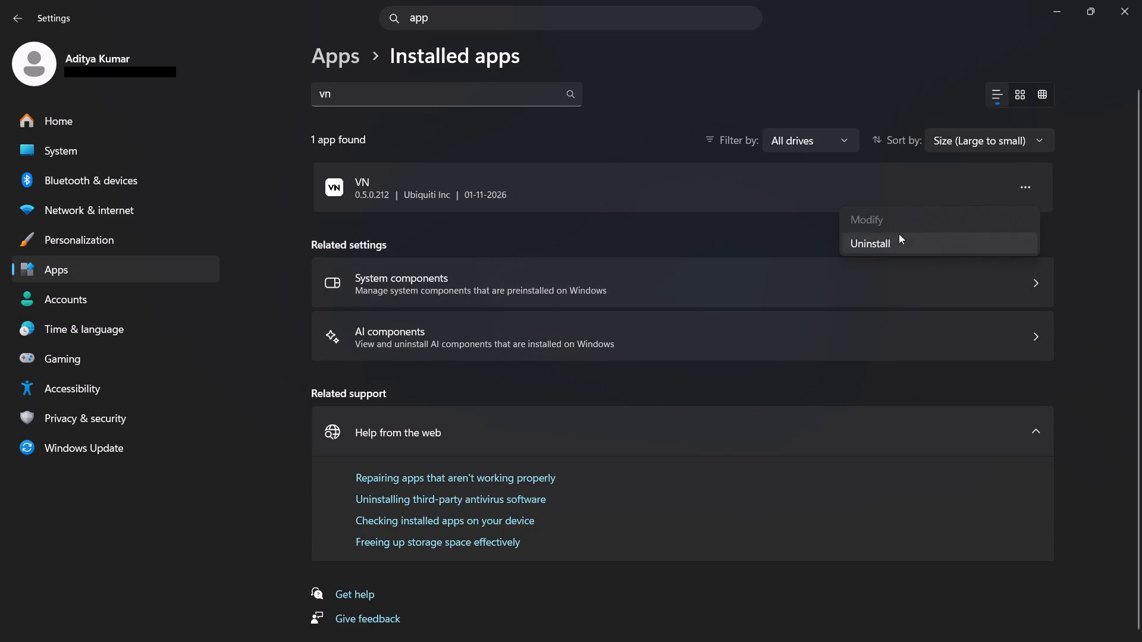
{"action": "left_click", "coordinate": [899, 234]}
{"action": "left_click", "coordinate": [999, 260]}
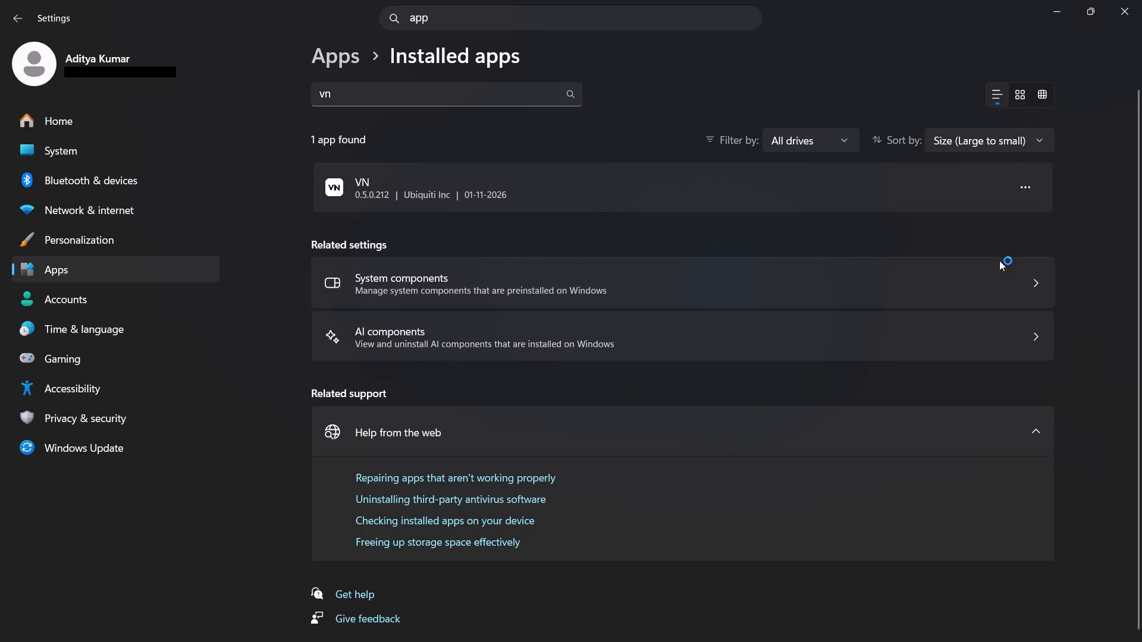
{"action": "left_click", "coordinate": [624, 429]}
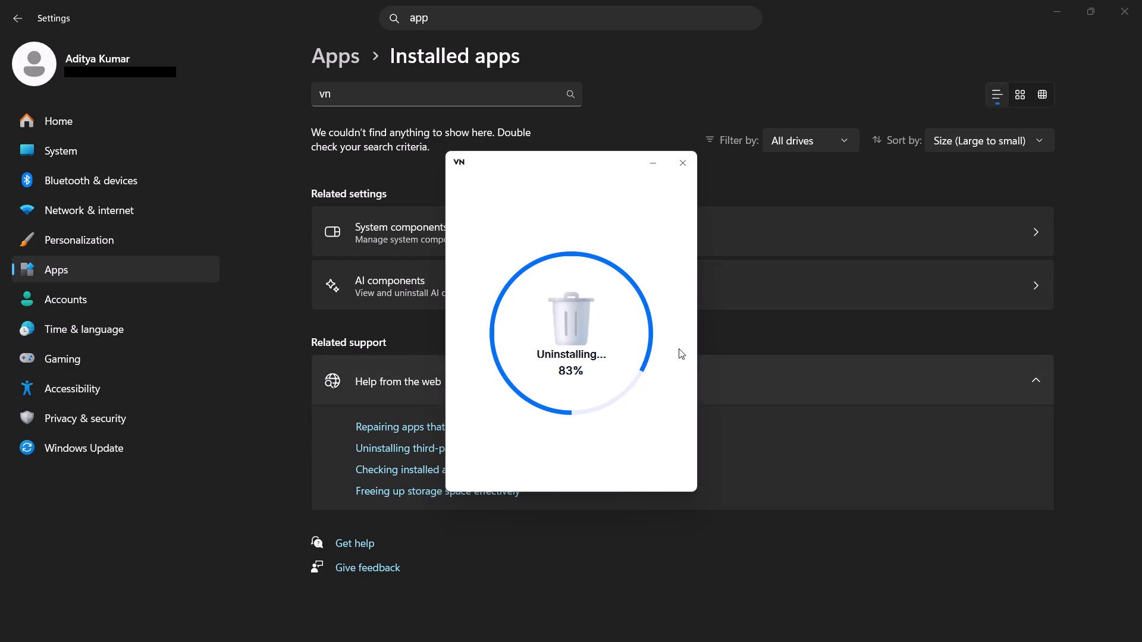
{"action": "left_click", "coordinate": [595, 332]}
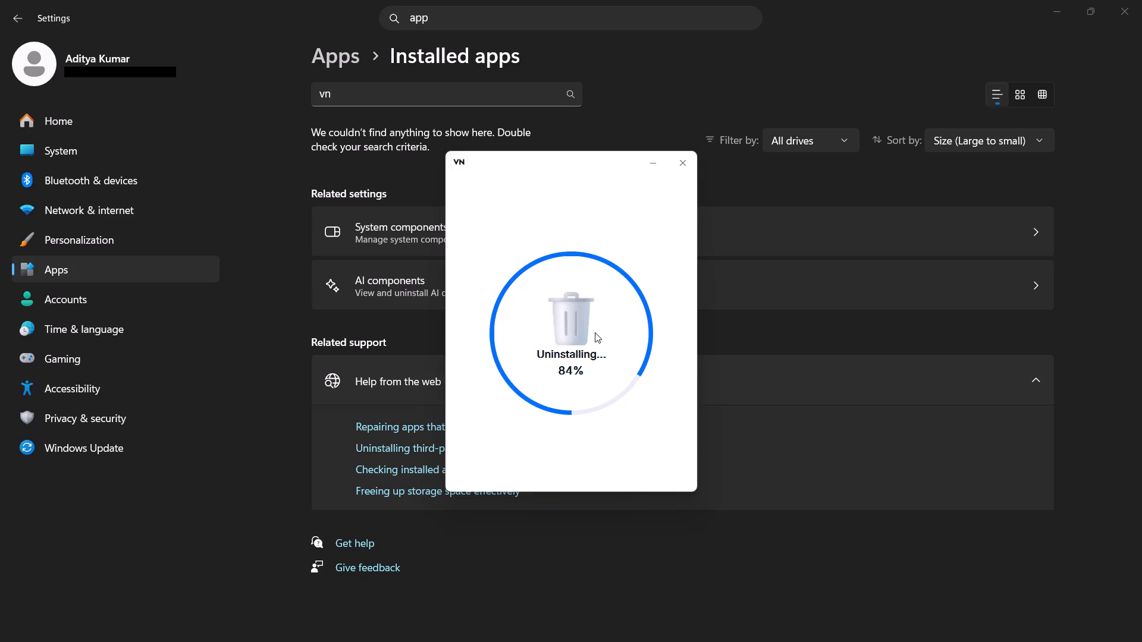
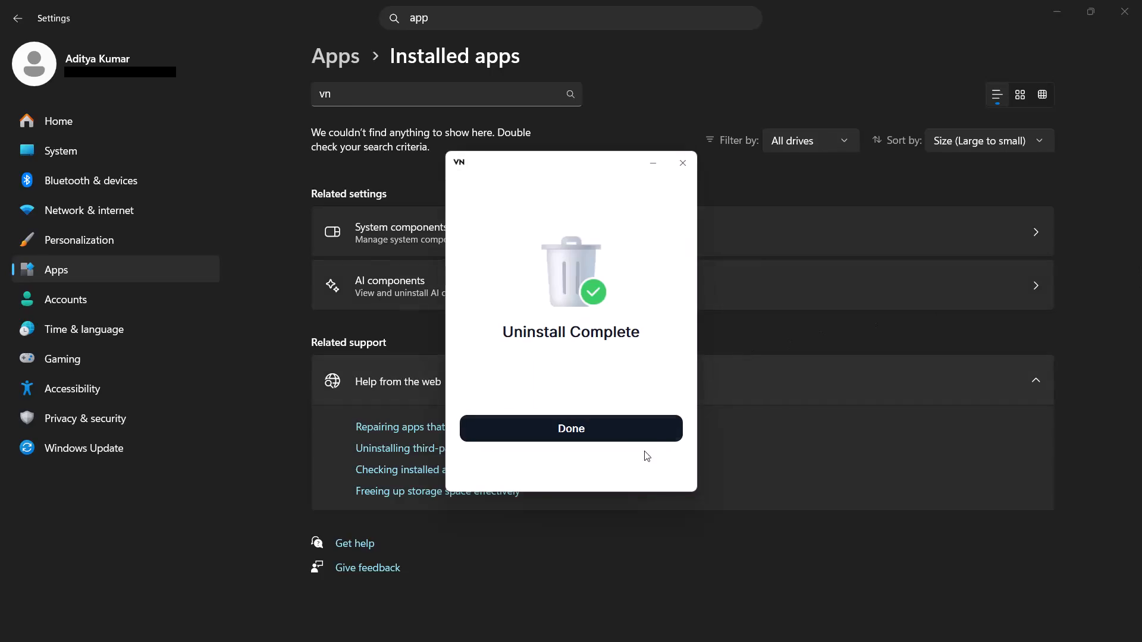
Finish the VN uninstaller and close Windows Settings.
{"action": "left_click", "coordinate": [616, 429]}
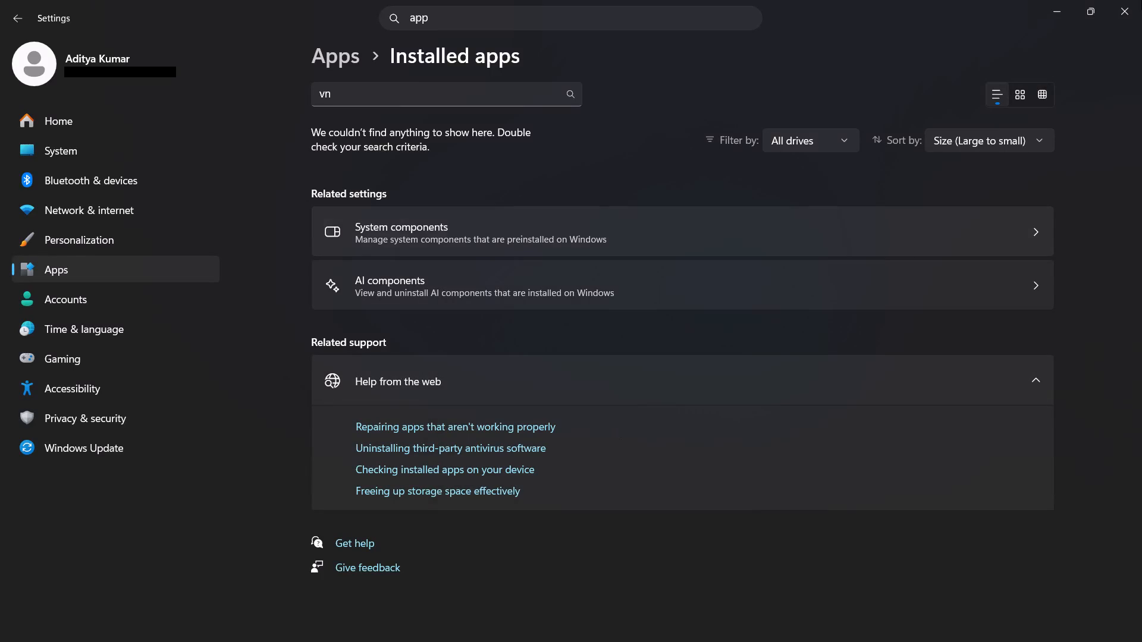
{"action": "left_click", "coordinate": [1127, 1]}
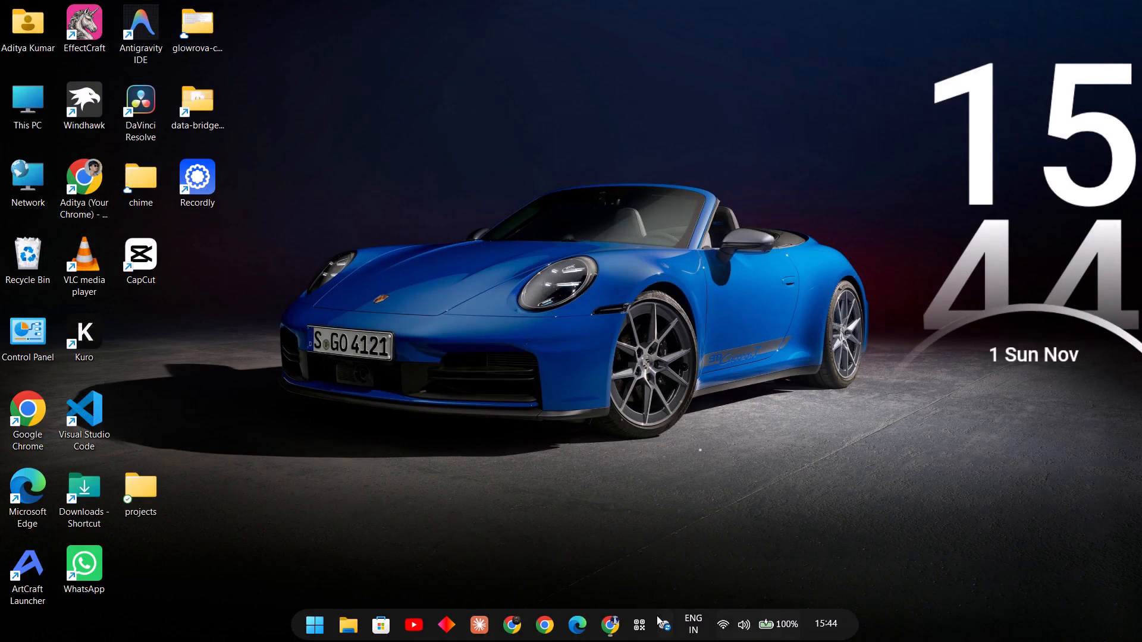
Switch to YouTube Studio in Chrome, check the newest video's scheduled visibility settings in the channel content, and close the browser.
{"action": "left_click", "coordinate": [610, 631]}
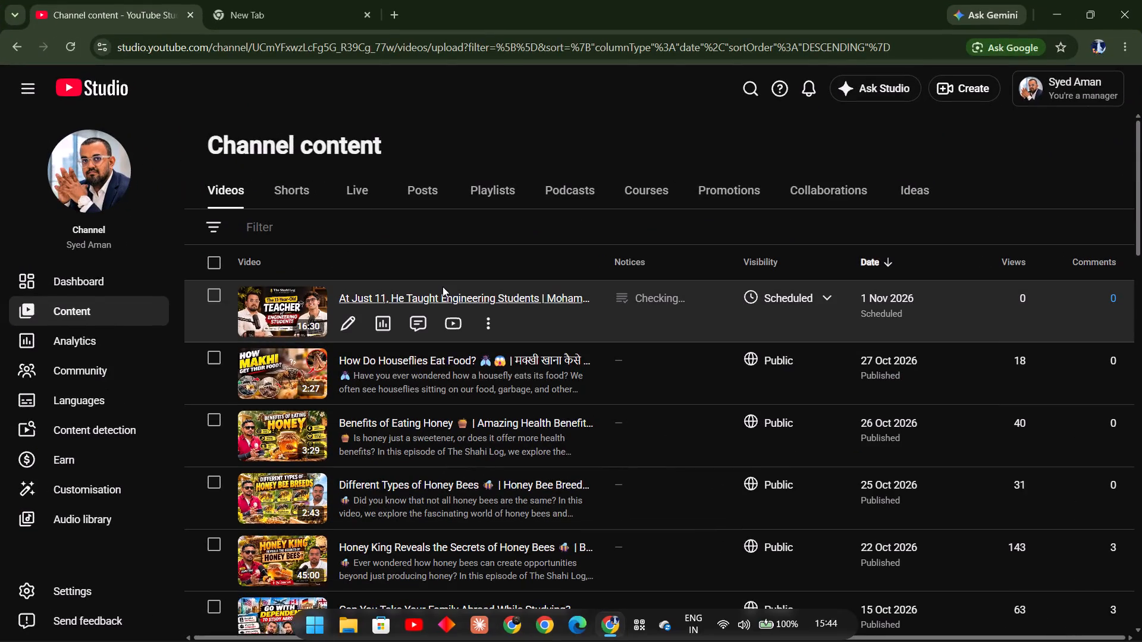
{"action": "scroll", "coordinate": [606, 348], "scroll_direction": "down", "scroll_amount": 2}
{"action": "scroll", "coordinate": [606, 348], "scroll_direction": "up", "scroll_amount": 6}
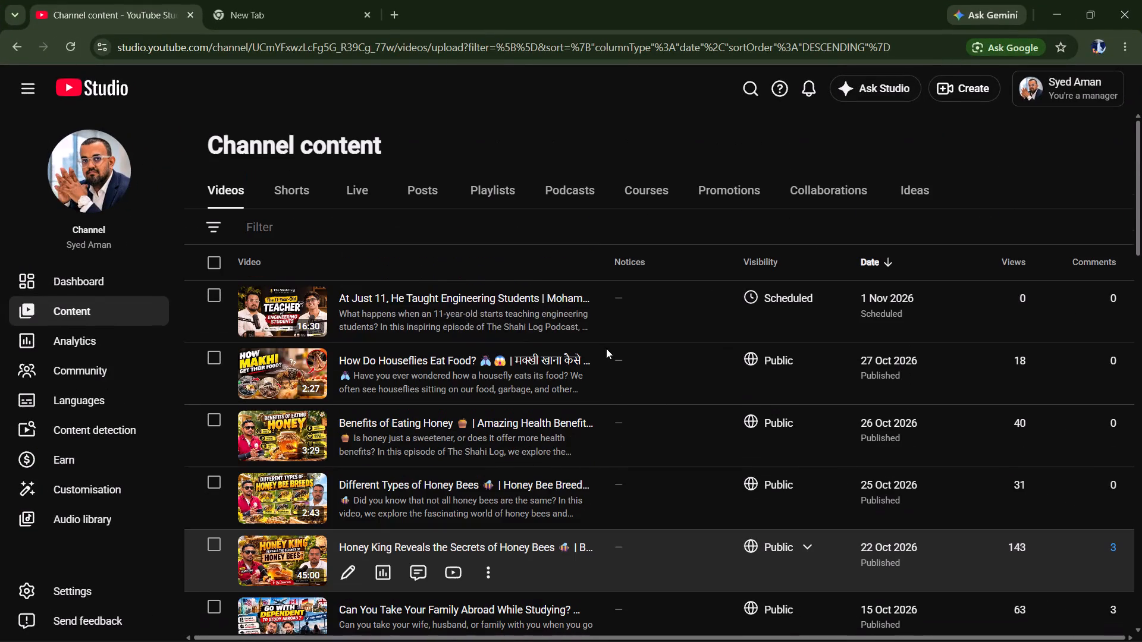
{"action": "left_click", "coordinate": [811, 300]}
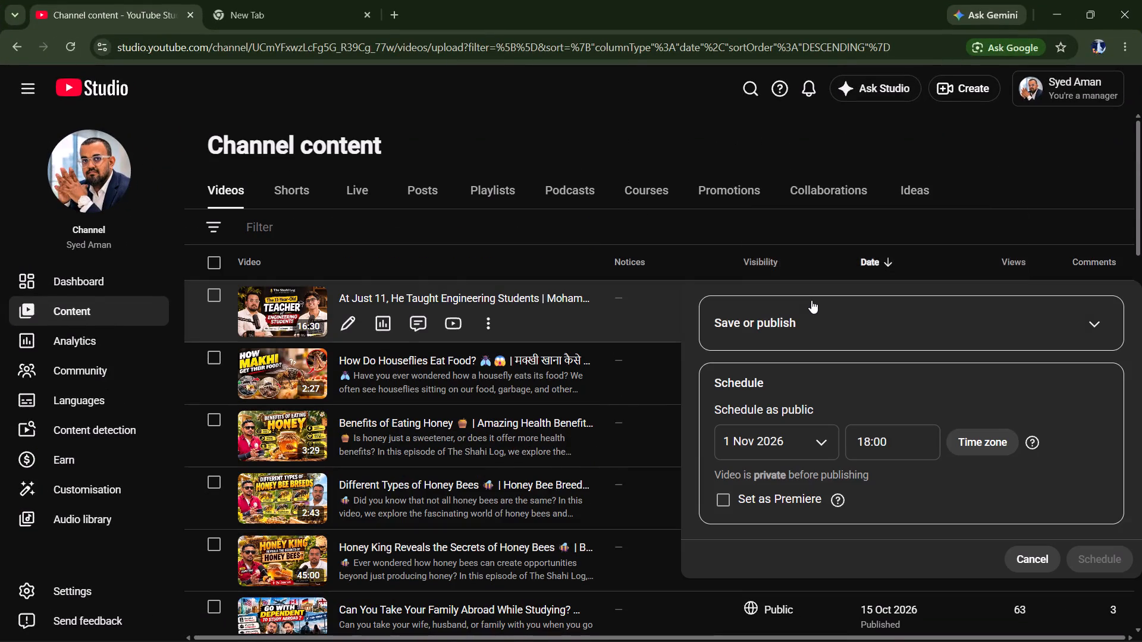
{"action": "left_click", "coordinate": [704, 139]}
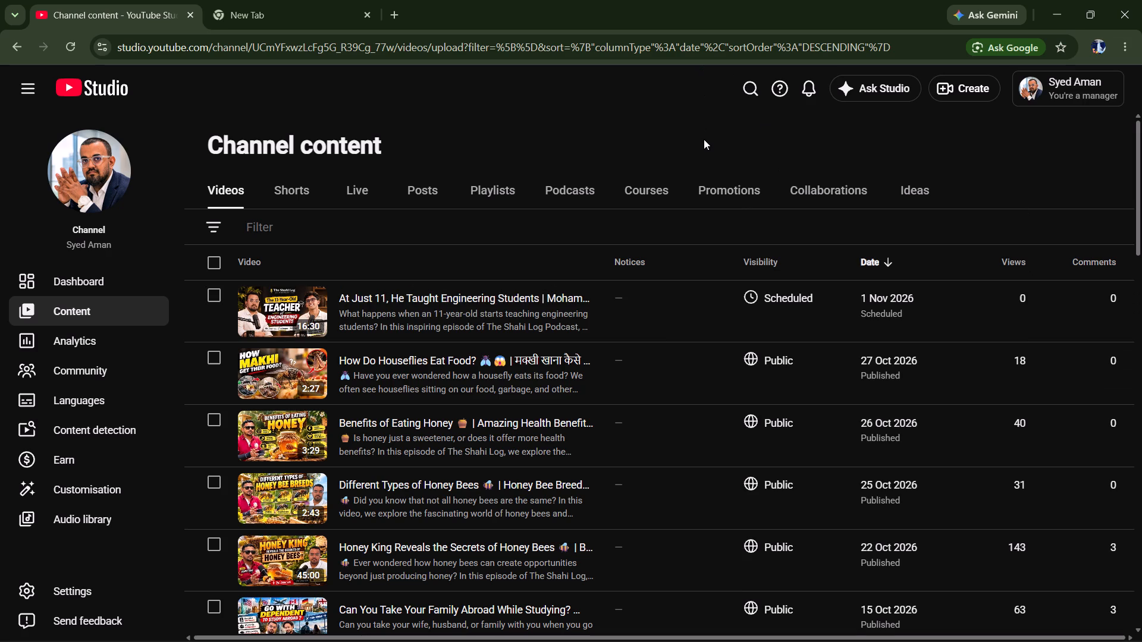
{"action": "left_click", "coordinate": [1121, 0]}
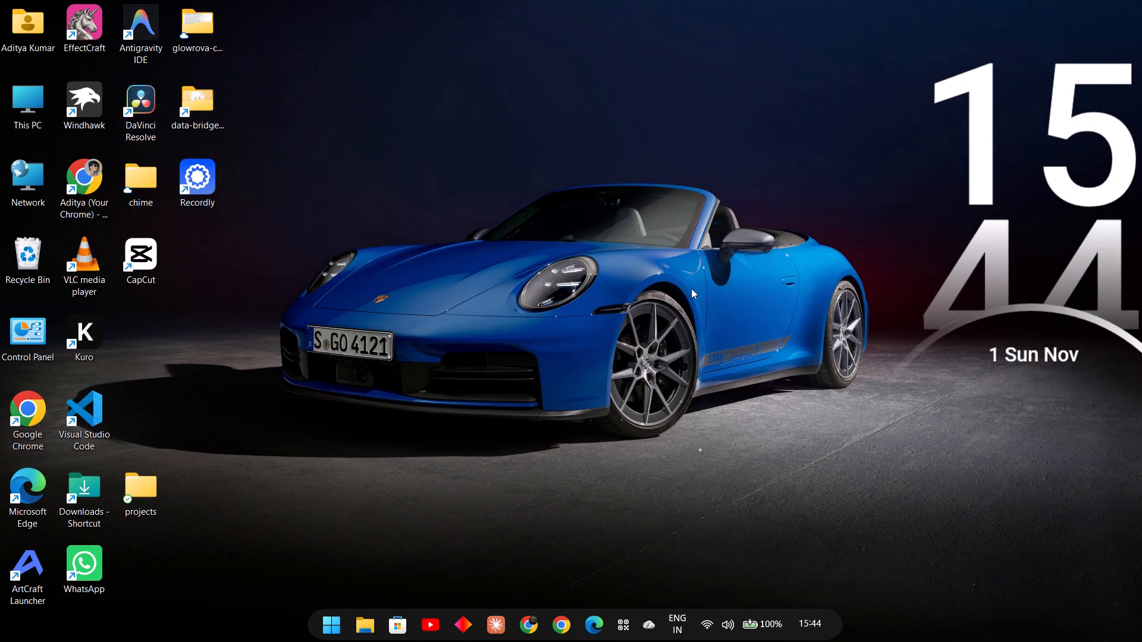
Reopen Google Chrome to its profile chooser.
{"action": "left_click", "coordinate": [554, 624]}
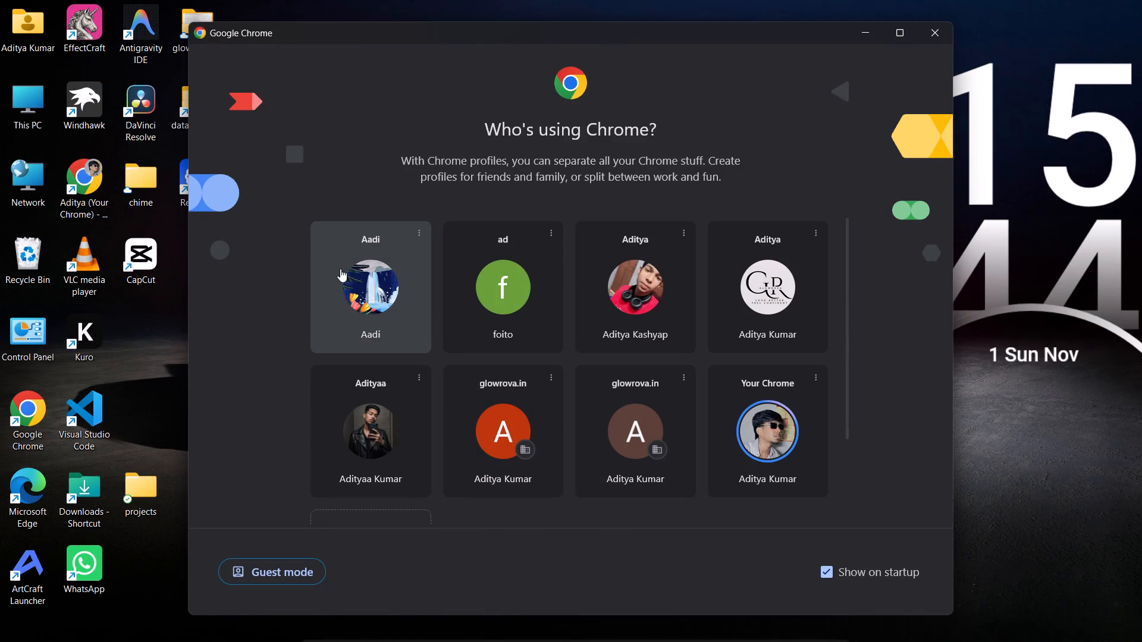
Open YouTube Studio in the Aadi Chrome profile and copy the shareable link of the newest scheduled video from the channel content.
{"action": "left_click", "coordinate": [373, 299]}
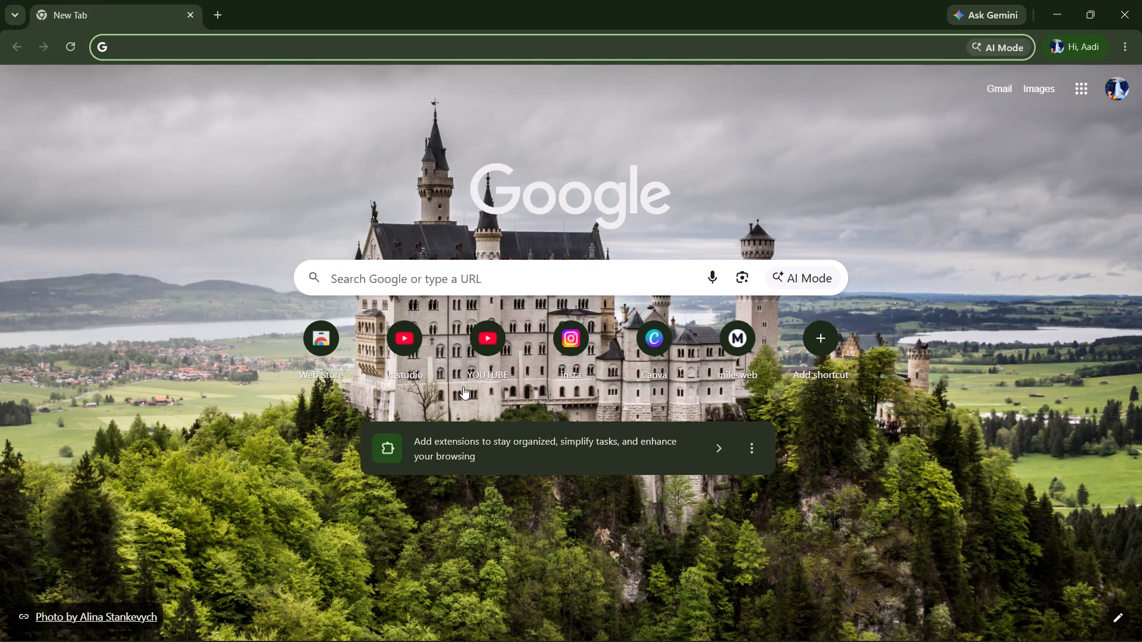
{"action": "left_click", "coordinate": [414, 358]}
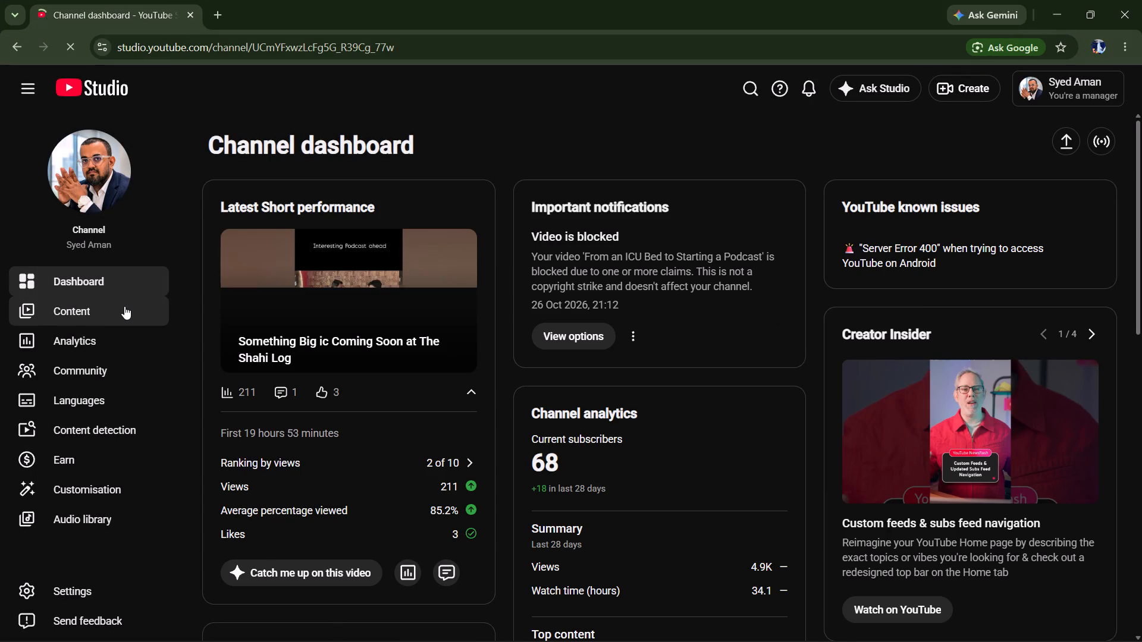
{"action": "left_click", "coordinate": [100, 311]}
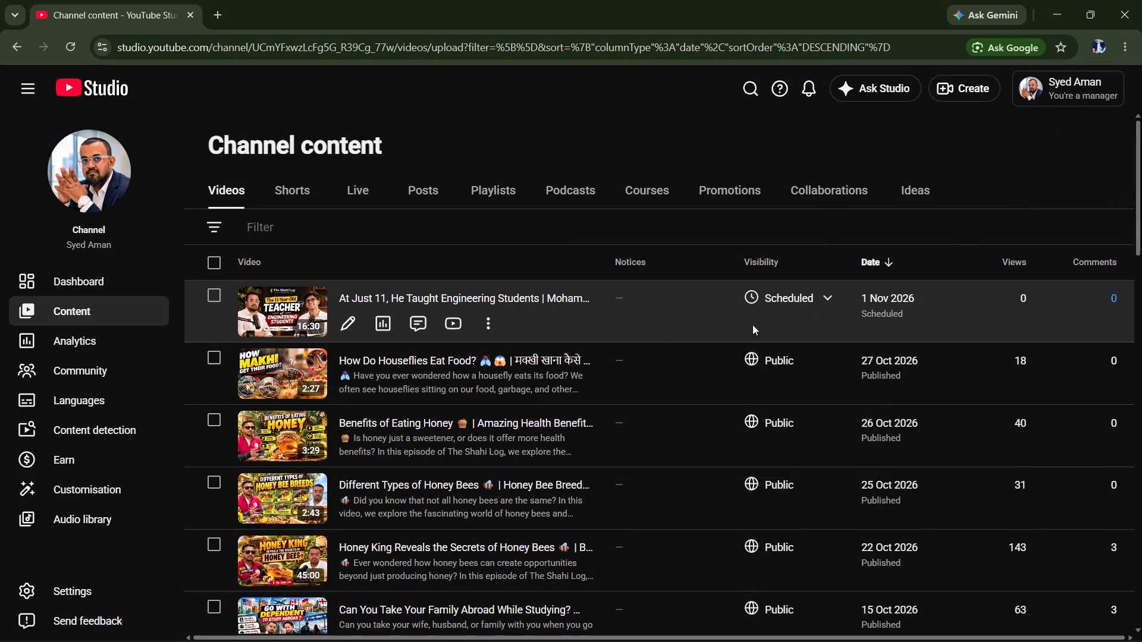
{"action": "left_click", "coordinate": [482, 328]}
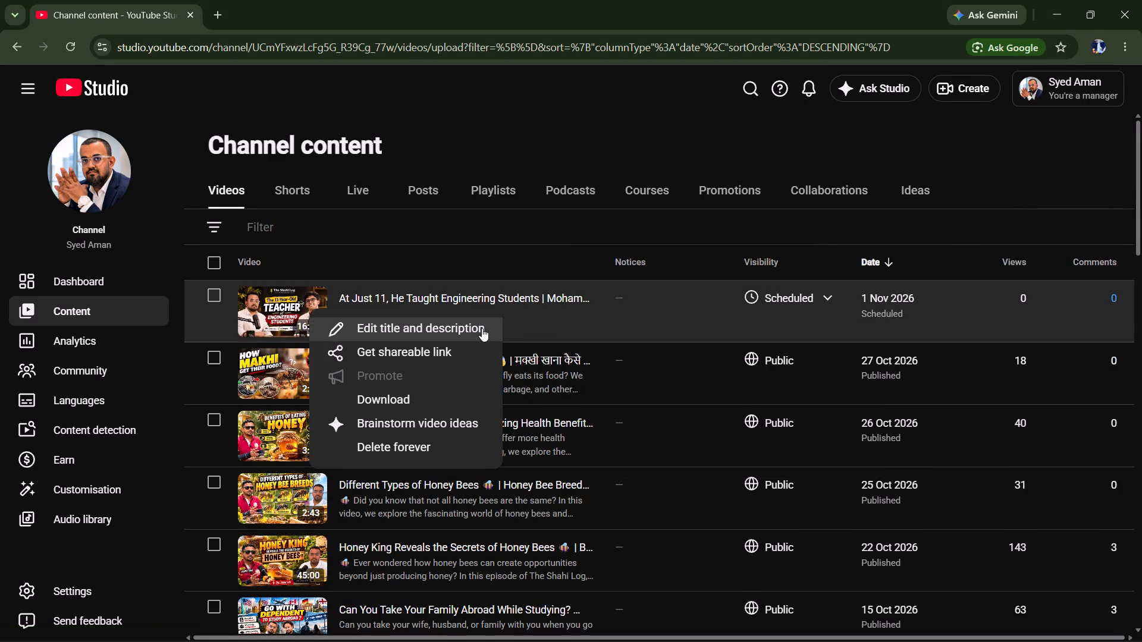
{"action": "left_click", "coordinate": [465, 350]}
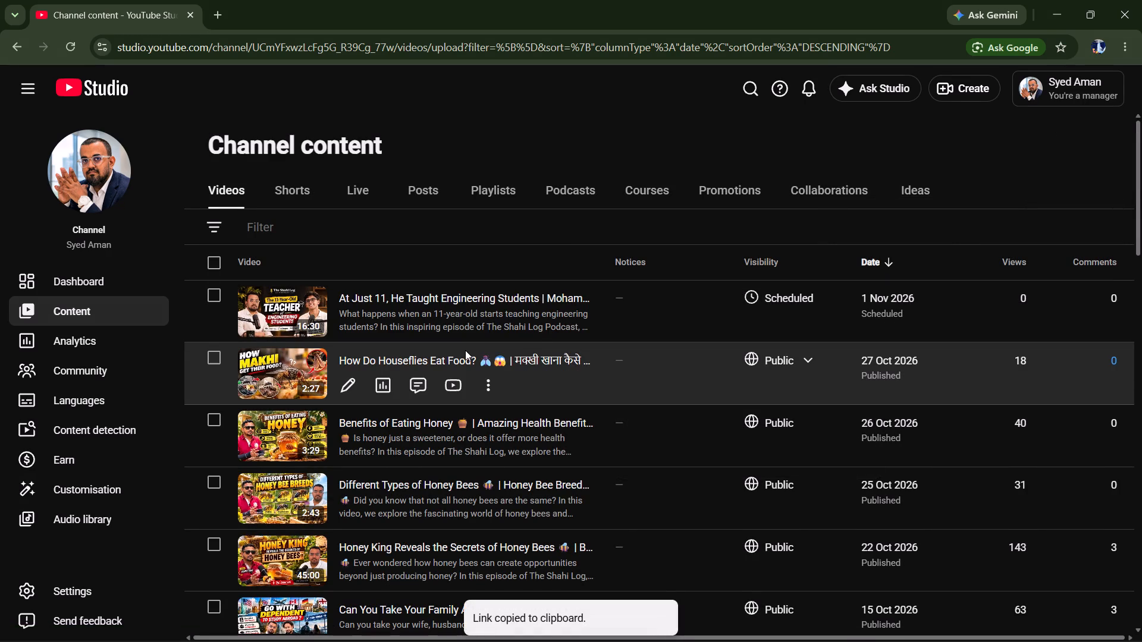
Open another Chrome window with the "Your Chrome" profile.
{"action": "left_click", "coordinate": [537, 618]}
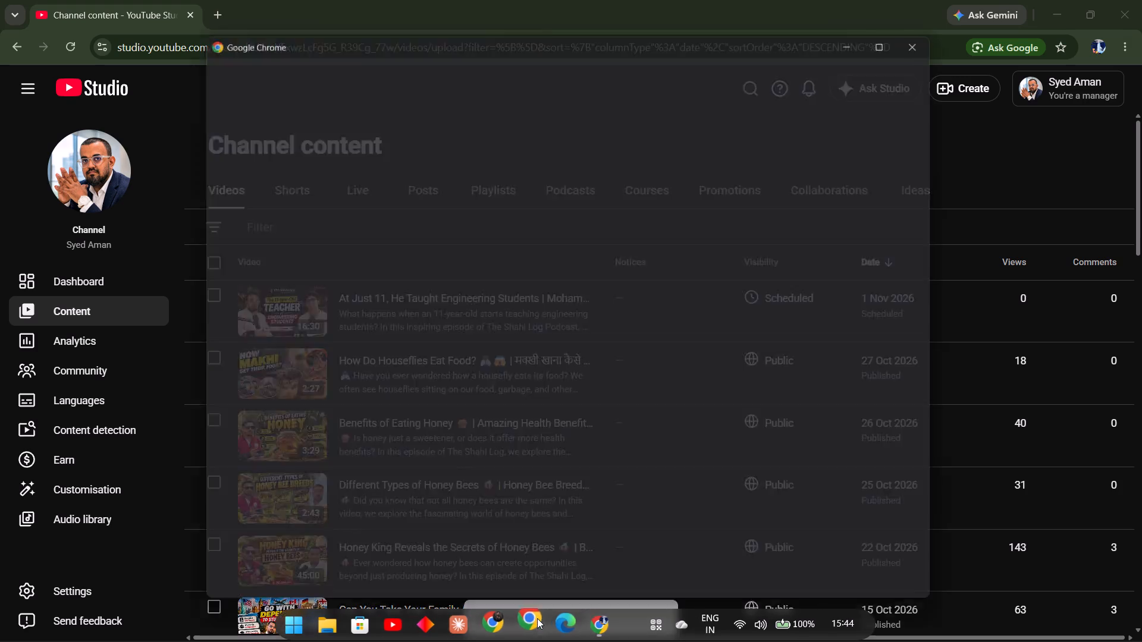
{"action": "left_click", "coordinate": [794, 436]}
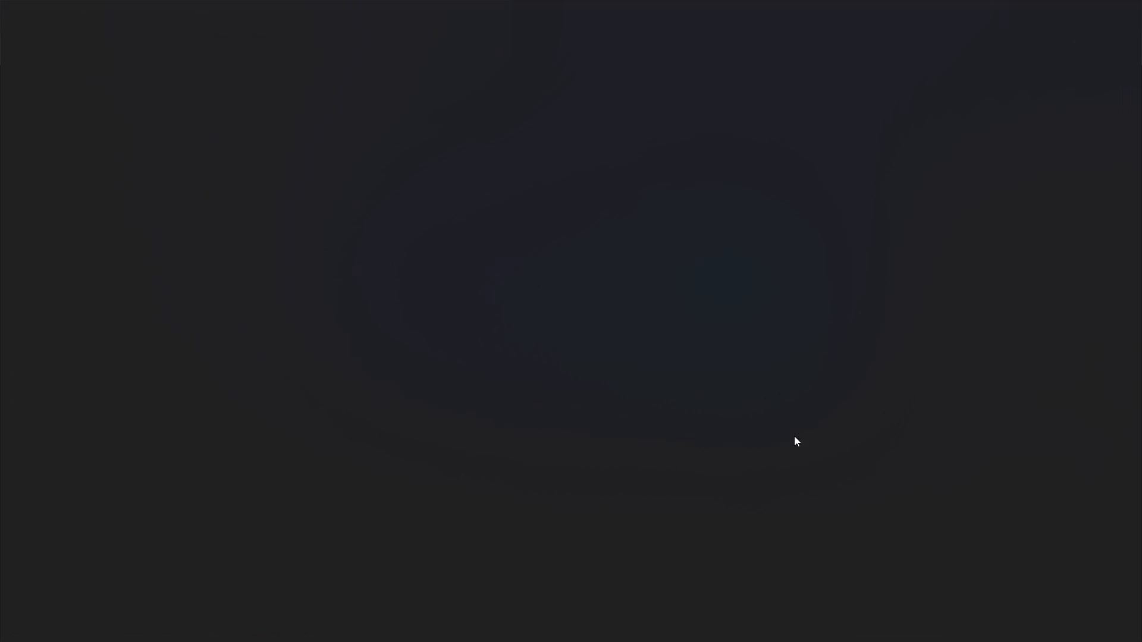
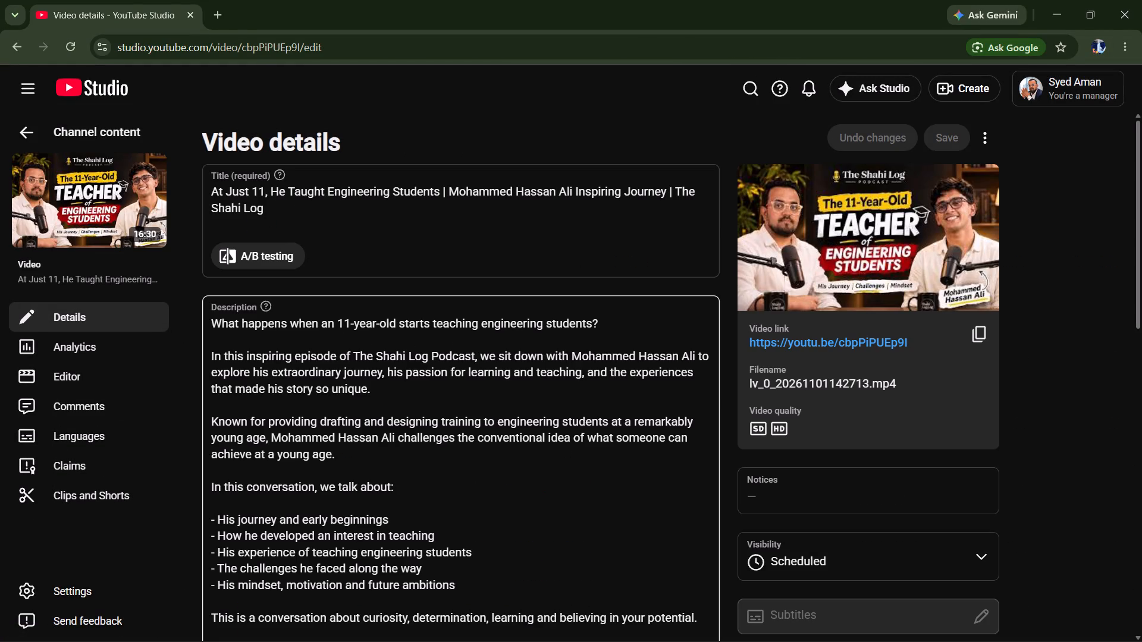
Review the scheduled interview video's description and details on the Video details page.
{"action": "scroll", "coordinate": [417, 404], "scroll_direction": "down", "scroll_amount": 1}
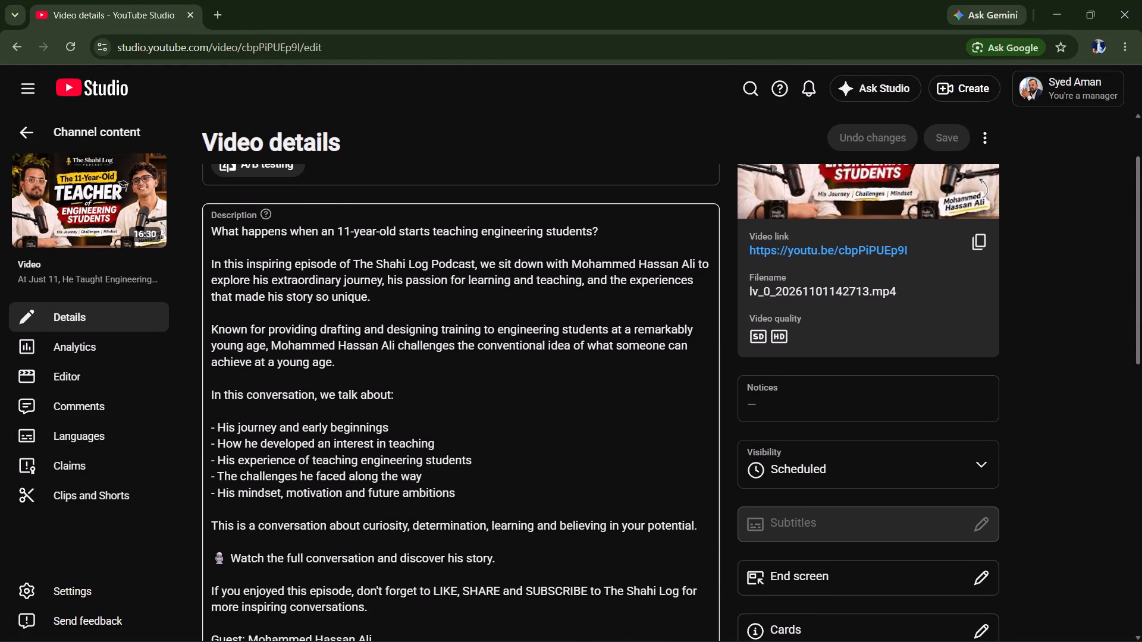
{"action": "scroll", "coordinate": [417, 404], "scroll_direction": "down", "scroll_amount": 1}
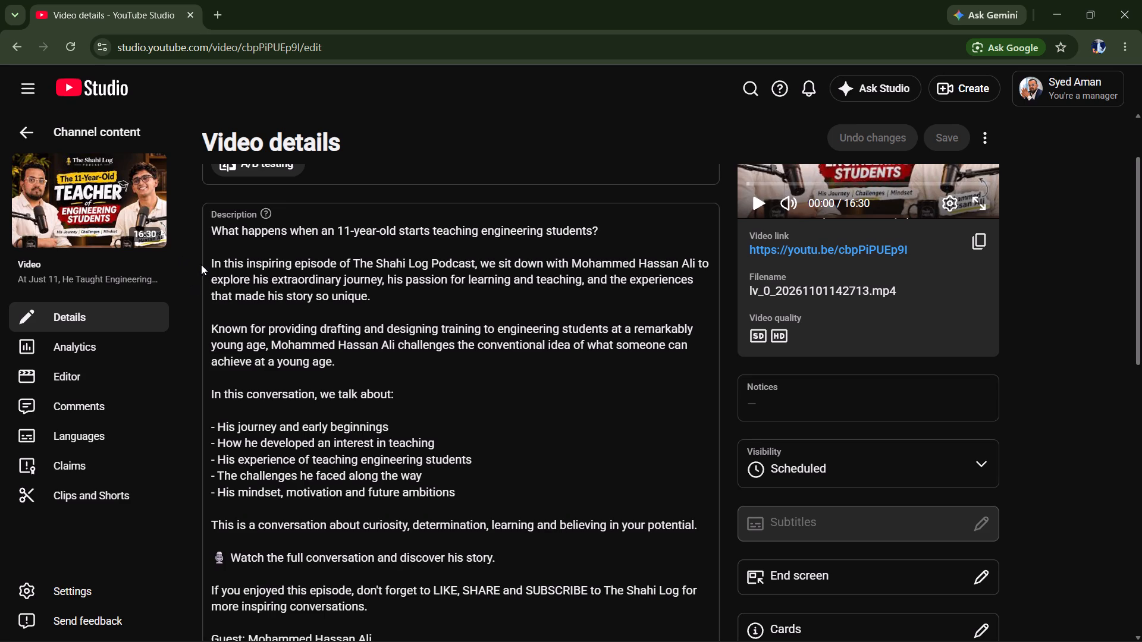
{"action": "scroll", "coordinate": [352, 282], "scroll_direction": "up", "scroll_amount": 3}
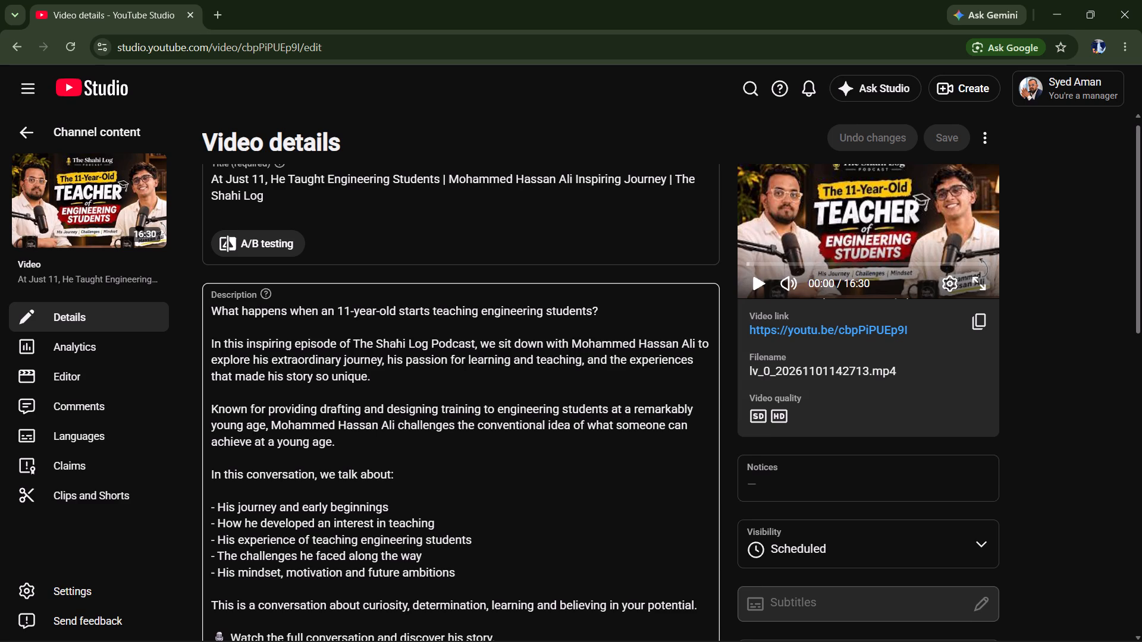
{"action": "scroll", "coordinate": [411, 353], "scroll_direction": "down", "scroll_amount": 1}
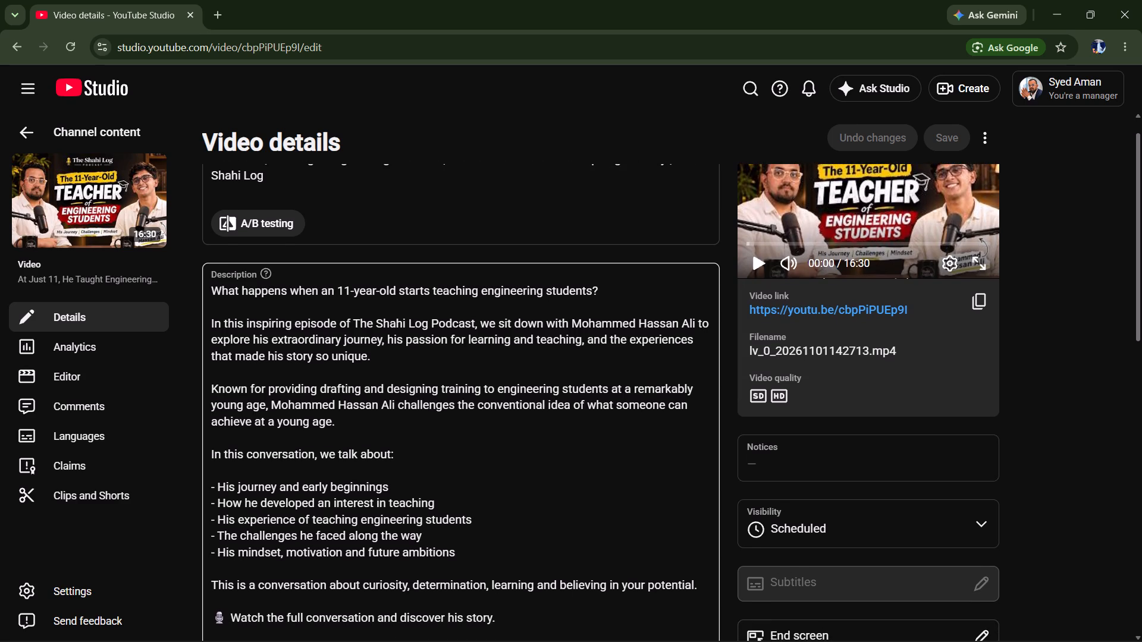
{"action": "scroll", "coordinate": [576, 336], "scroll_direction": "down", "scroll_amount": 1}
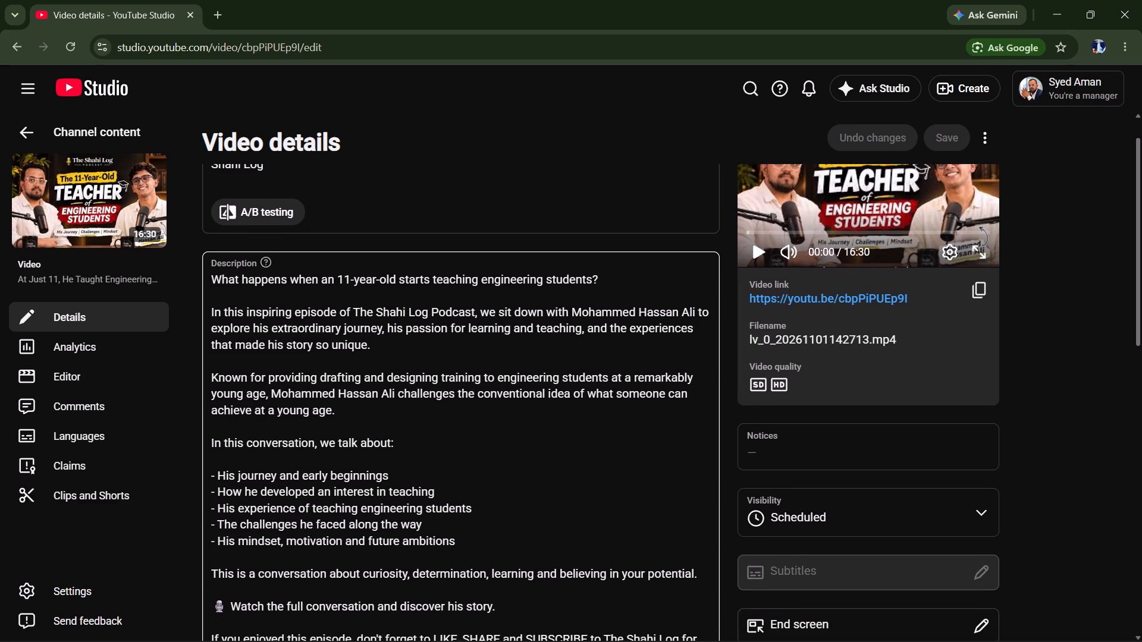
{"action": "scroll", "coordinate": [576, 336], "scroll_direction": "down", "scroll_amount": 1}
{"action": "scroll", "coordinate": [406, 331], "scroll_direction": "down", "scroll_amount": 1}
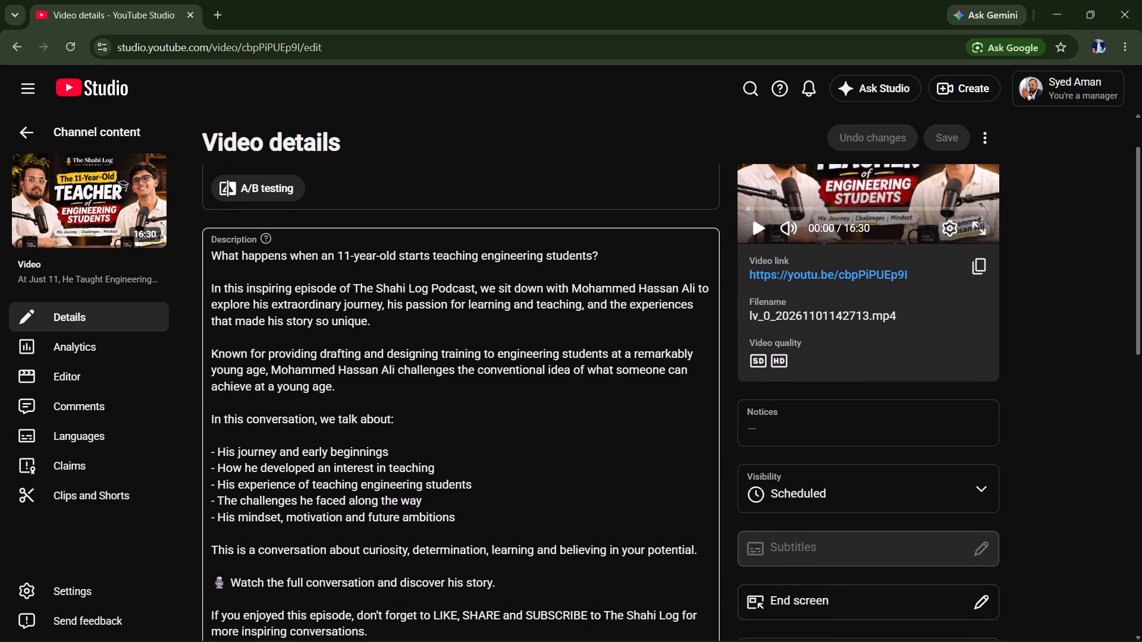
{"action": "scroll", "coordinate": [647, 315], "scroll_direction": "down", "scroll_amount": 1}
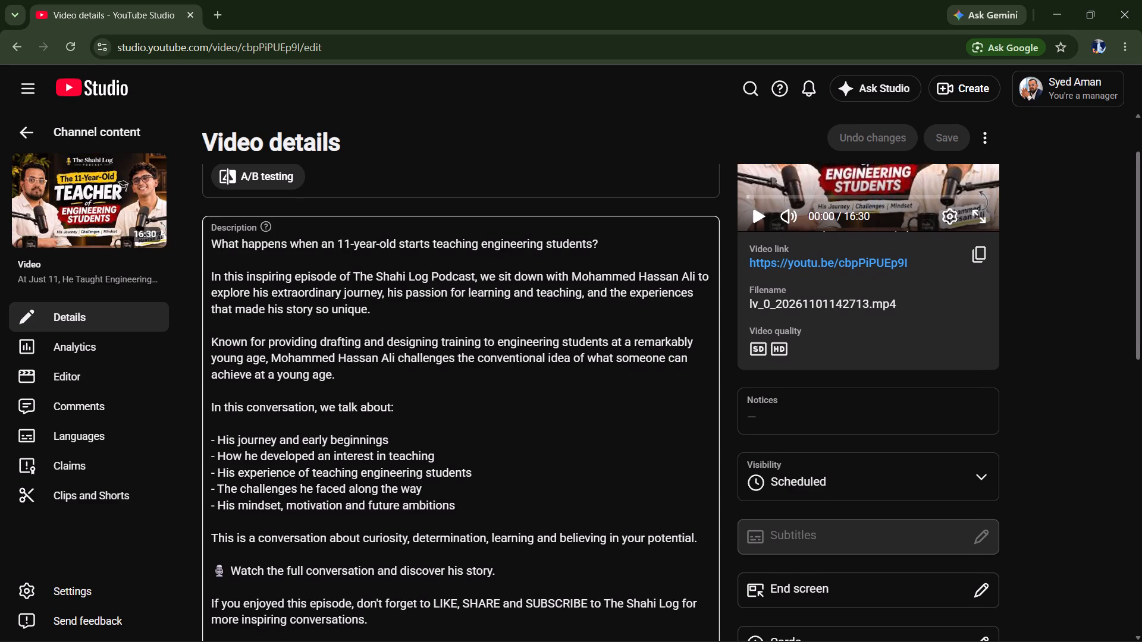
{"action": "scroll", "coordinate": [647, 315], "scroll_direction": "down", "scroll_amount": 1}
Copy the description's opening, from "What happens when an 11-year-old" through "that made his story so unique.".
{"action": "left_click_drag", "start_coordinate": [212, 269], "coordinate": [341, 293]}
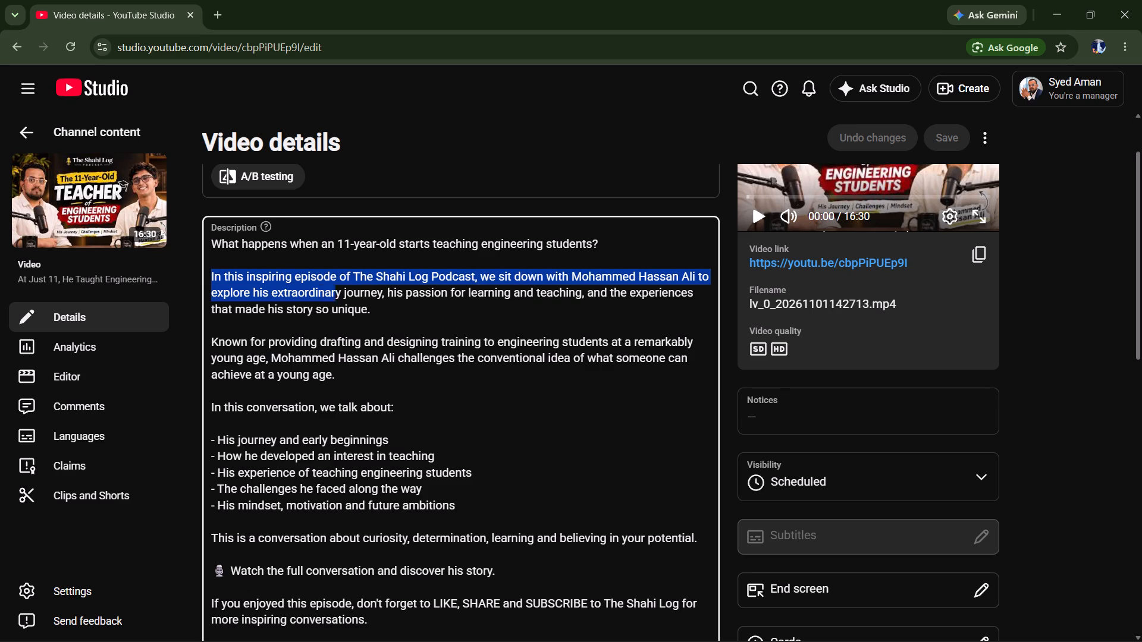
{"action": "left_click_drag", "start_coordinate": [341, 293], "coordinate": [387, 302]}
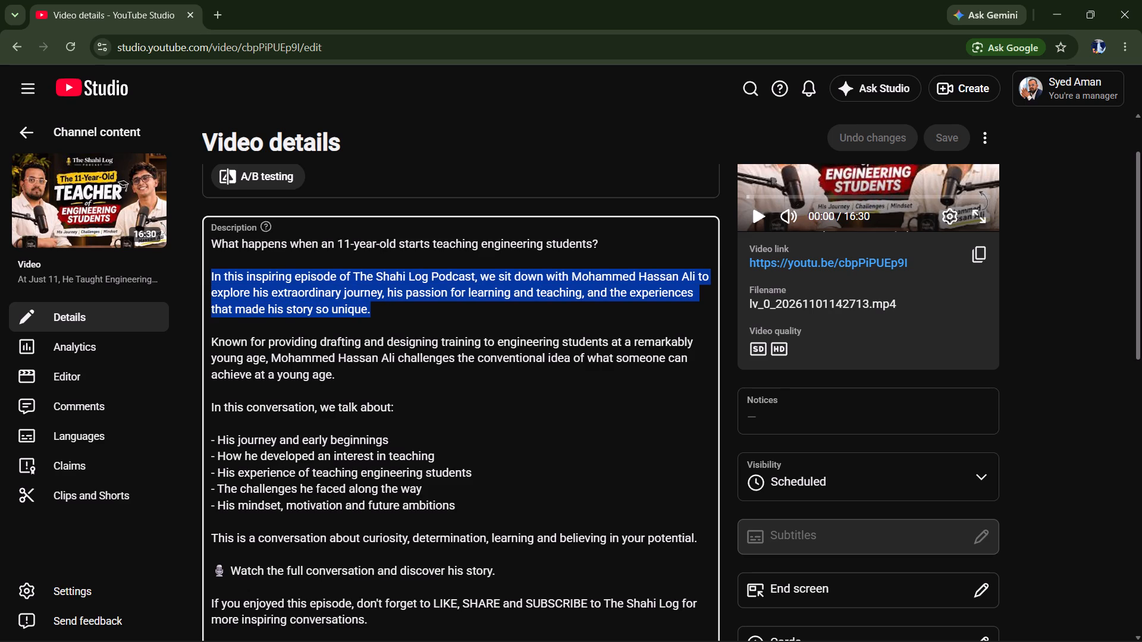
{"action": "left_click_drag", "start_coordinate": [213, 243], "coordinate": [392, 319]}
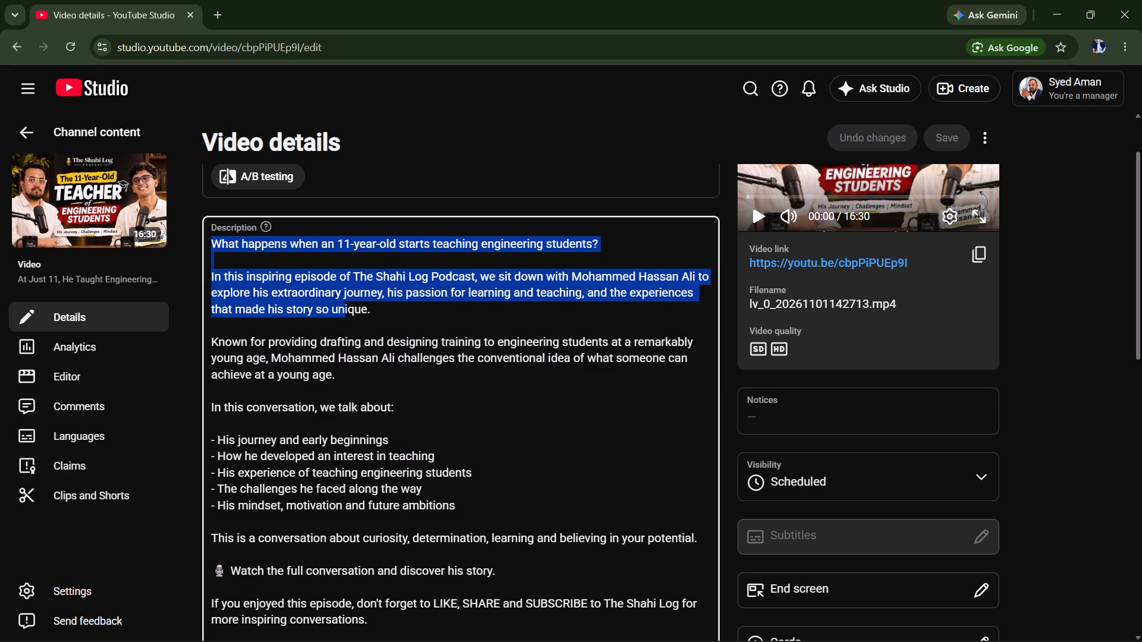
{"action": "key", "text": "ctrl+c"}
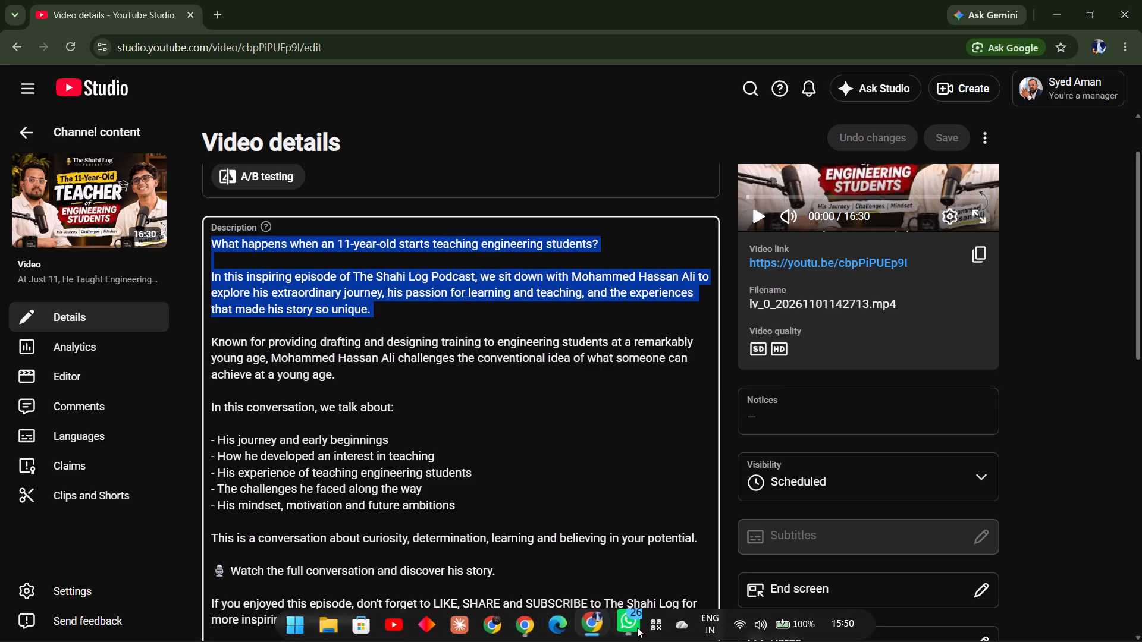
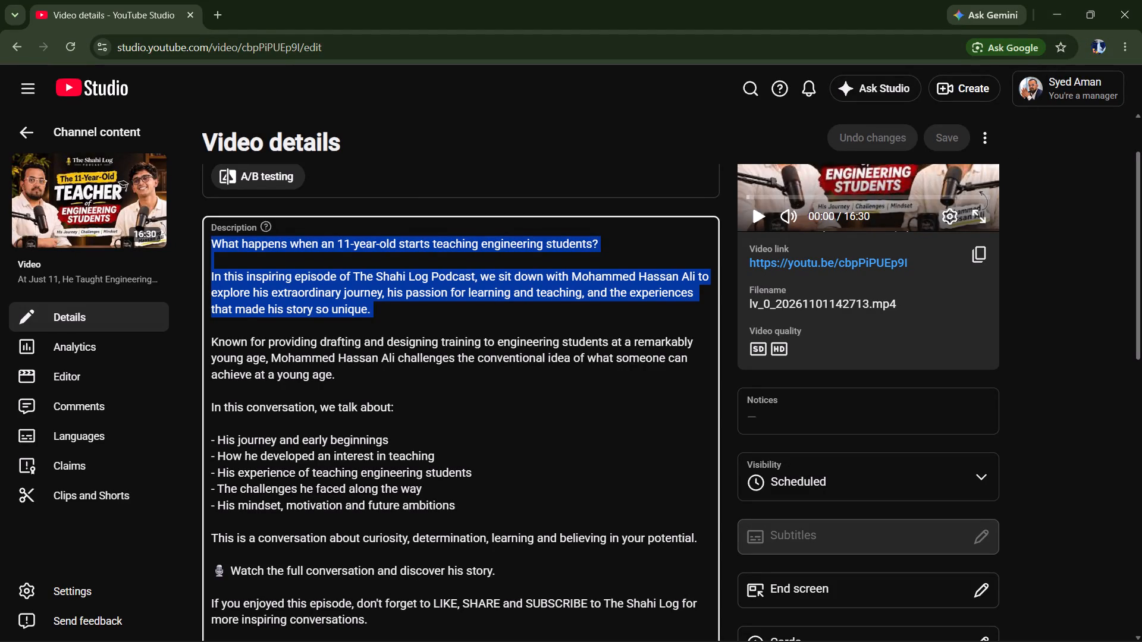
Return from the video details to the channel content list and close the browser window.
{"action": "scroll", "coordinate": [313, 259], "scroll_direction": "right", "scroll_amount": 4}
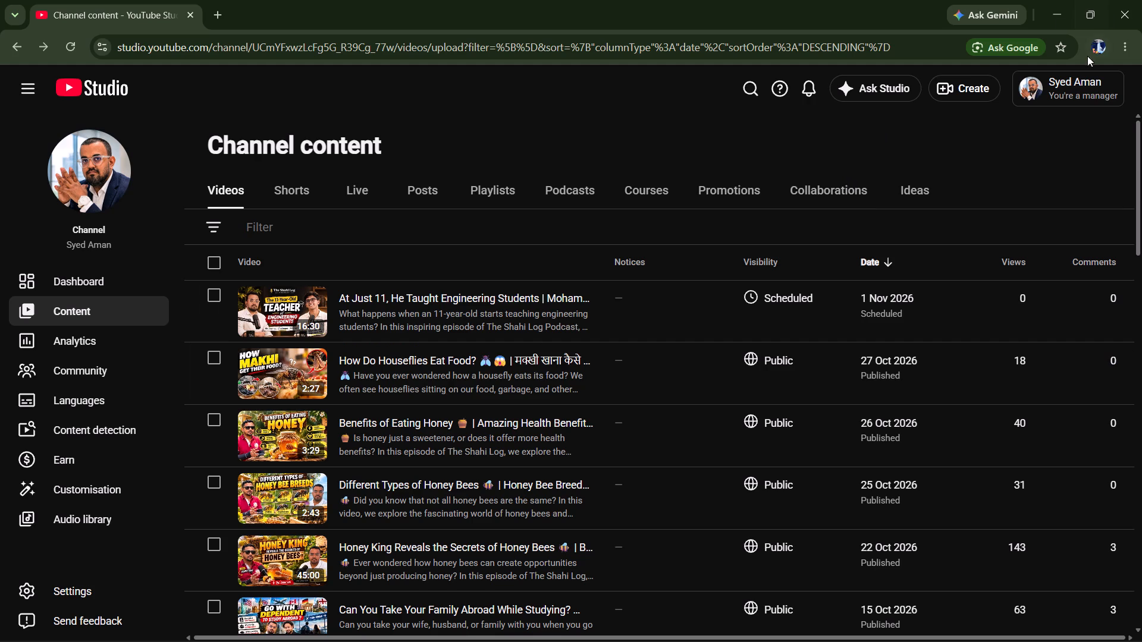
{"action": "left_click", "coordinate": [1141, 0]}
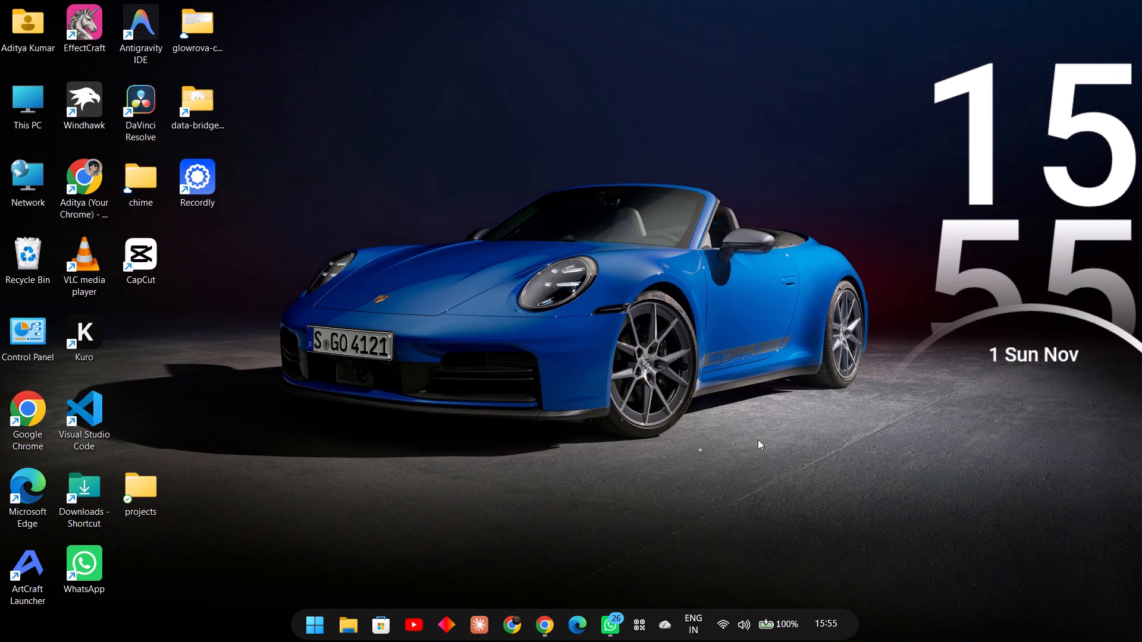
Switch to WhatsApp.
{"action": "left_click", "coordinate": [603, 641]}
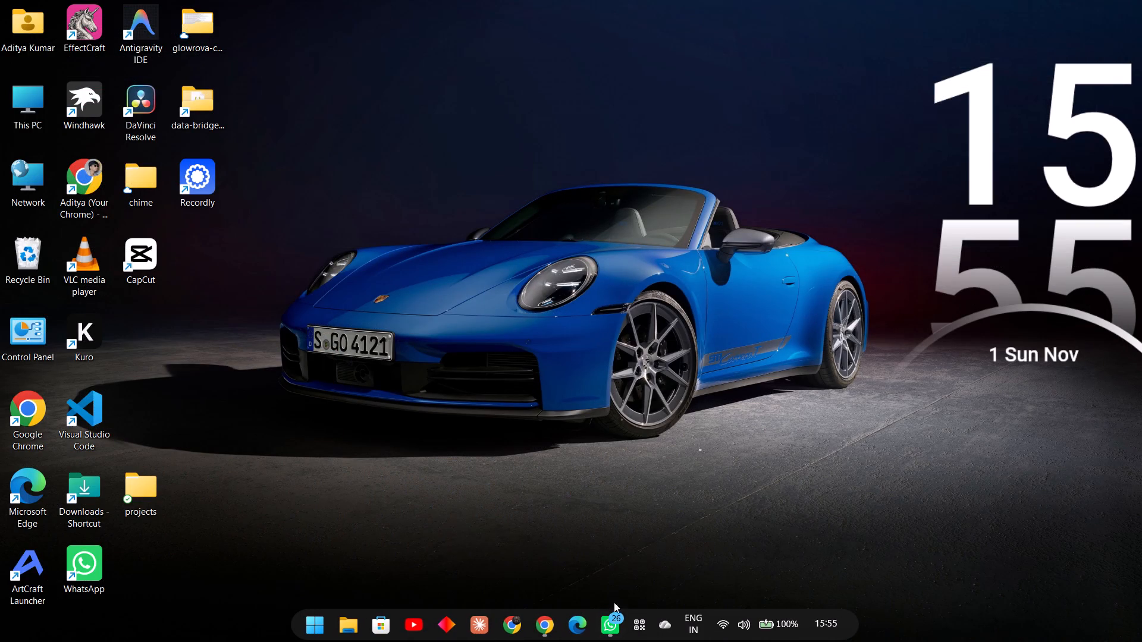